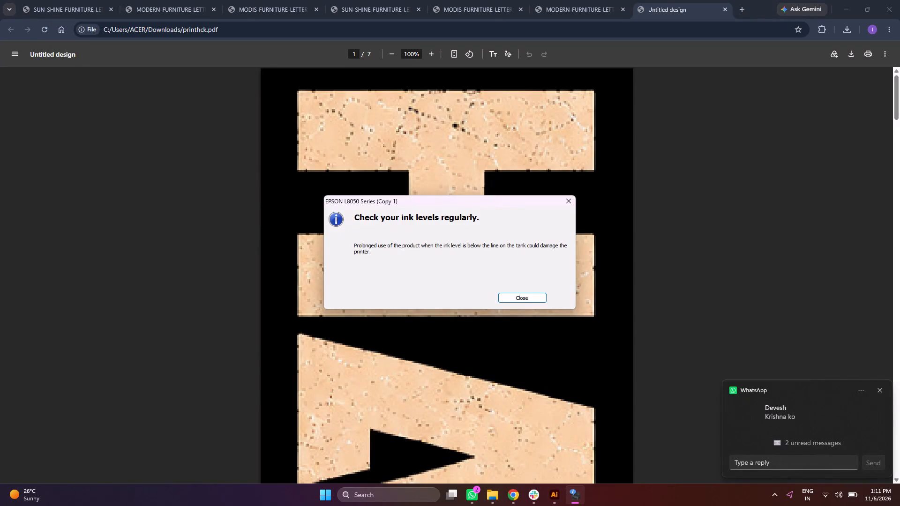
Dismiss the EPSON L8050 ink level reminder.
left_click(521, 298)
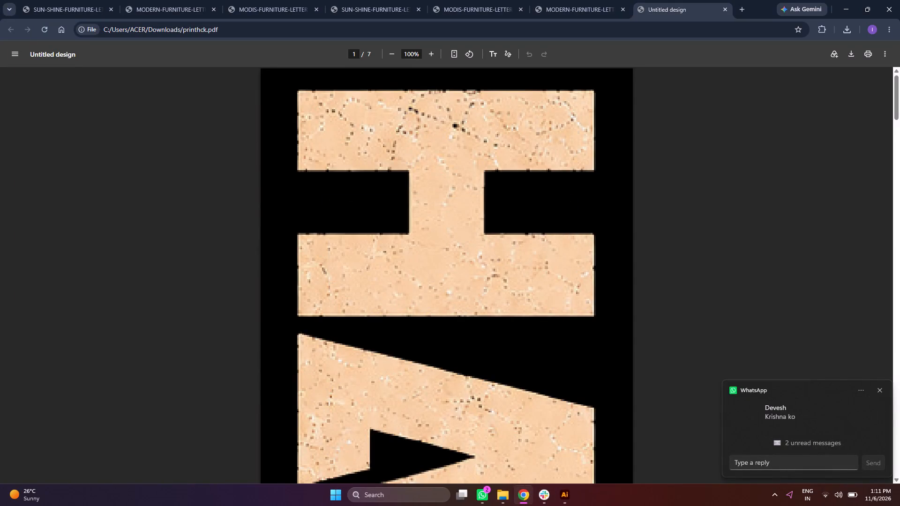
Close the Untitled design PDF and the last-opened MODERN-FURNITURE letterhead PDF.
left_click(726, 11)
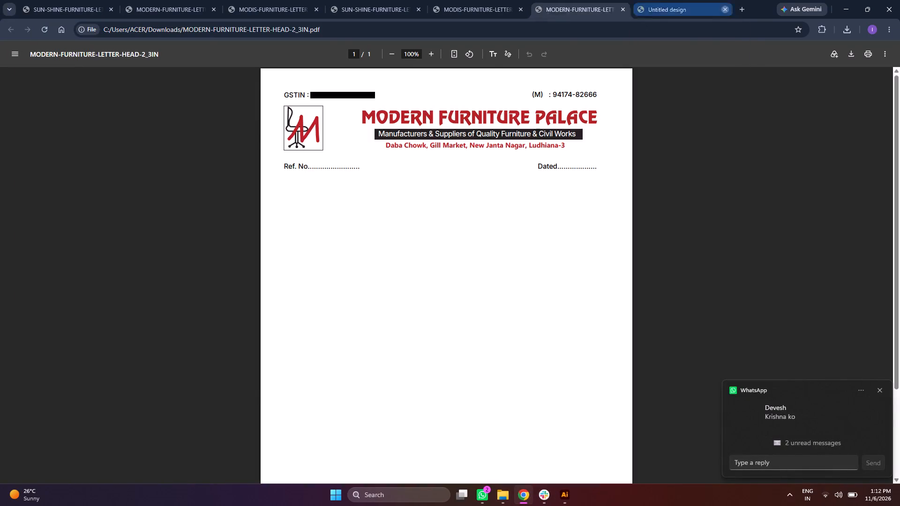
left_click(677, 6)
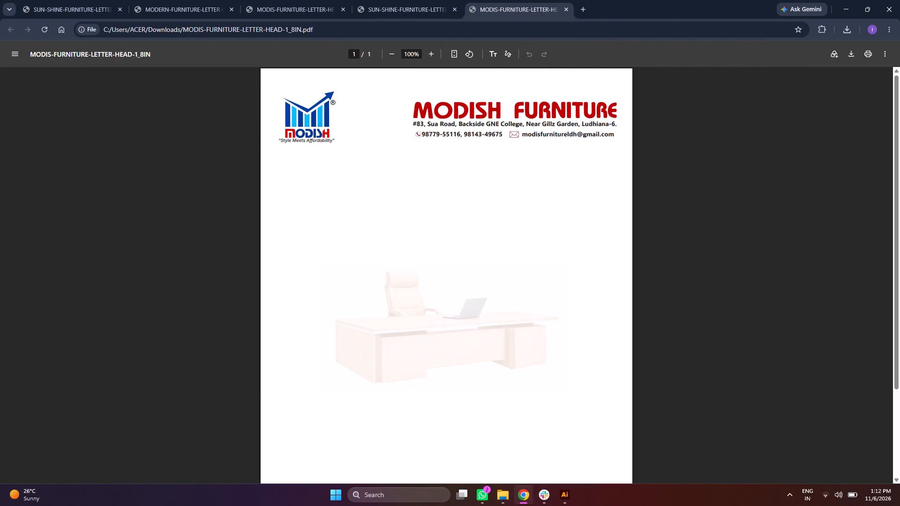
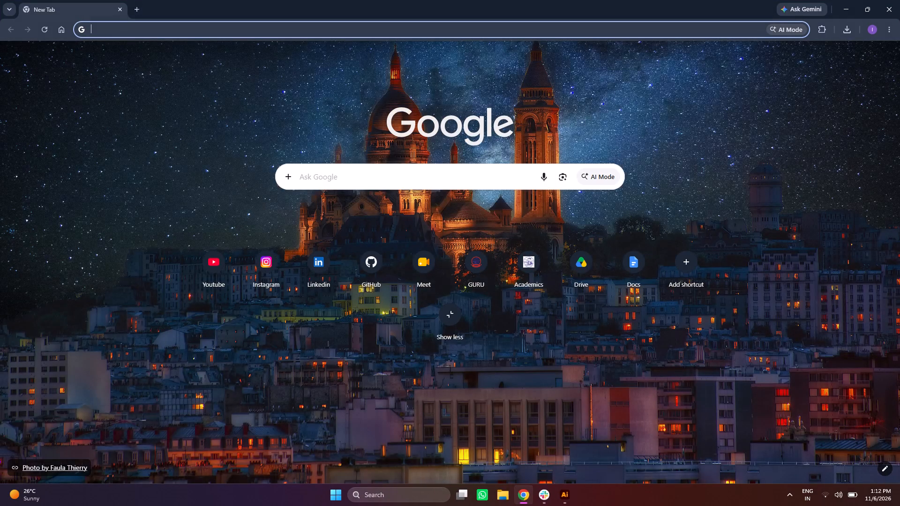
Open the W11_APEX-26_FINANCES Google Sheets file and view the last expense entries on the smaran sheet.
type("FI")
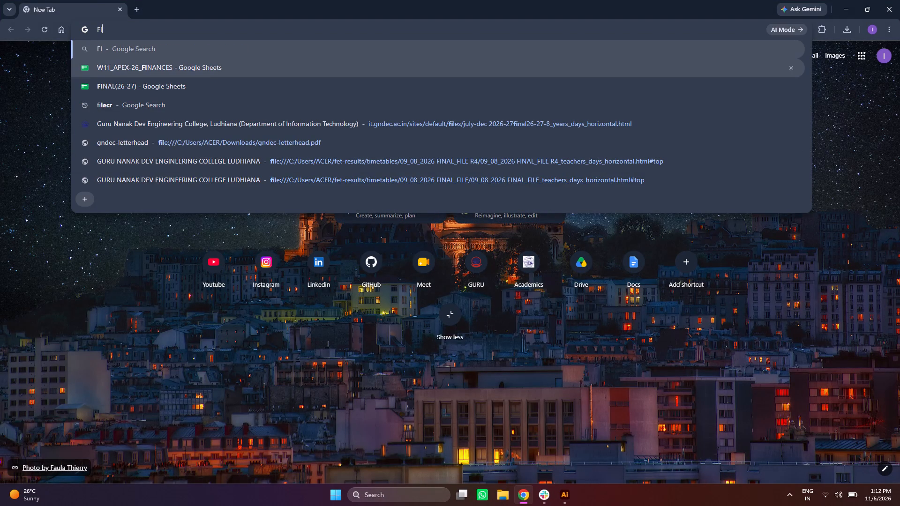
left_click(493, 68, "ctrl")
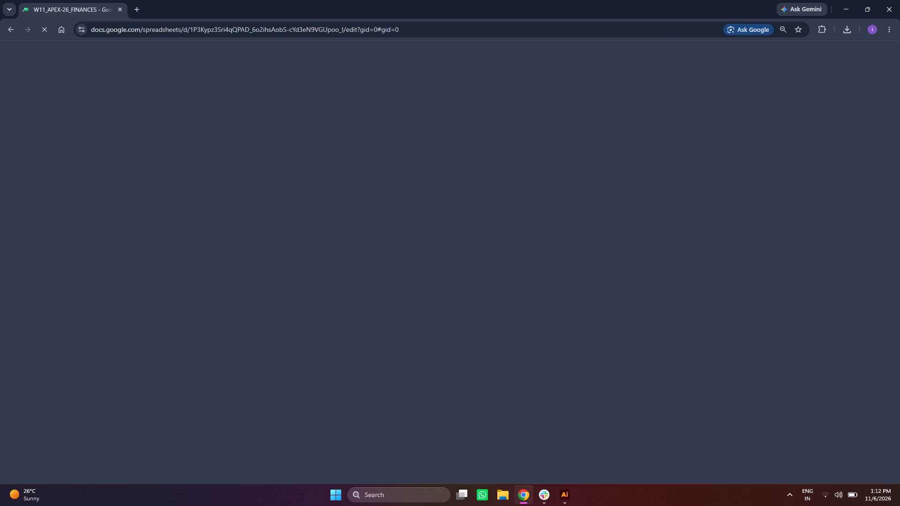
scroll(313, 283, "down", 4, "ctrl")
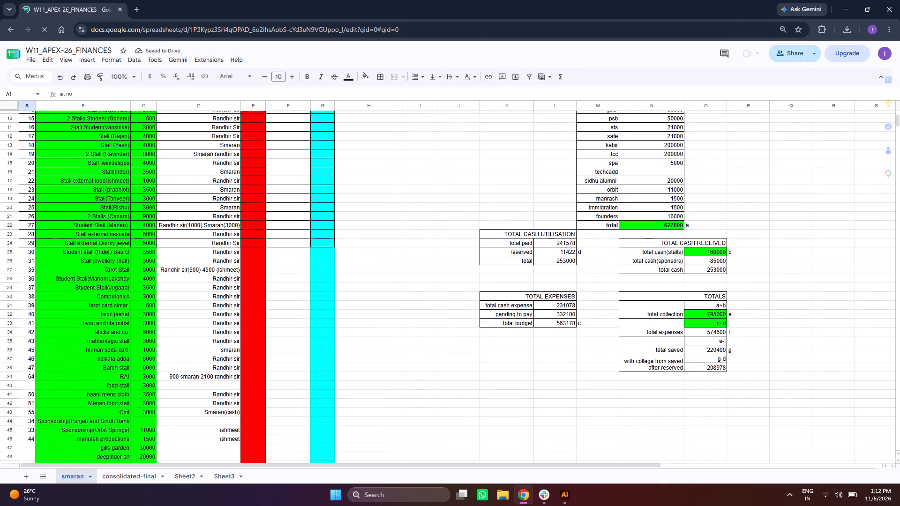
scroll(313, 283, "down", 7, "ctrl")
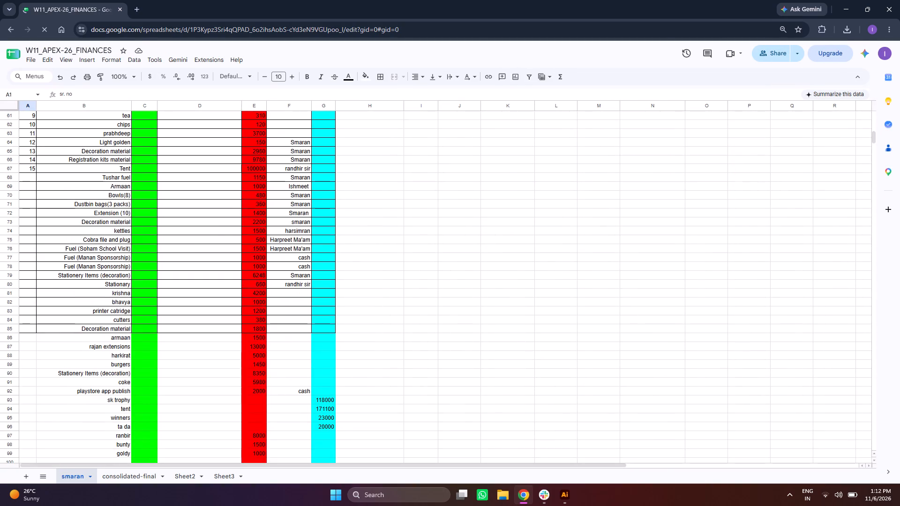
scroll(313, 283, "down", 4, "ctrl")
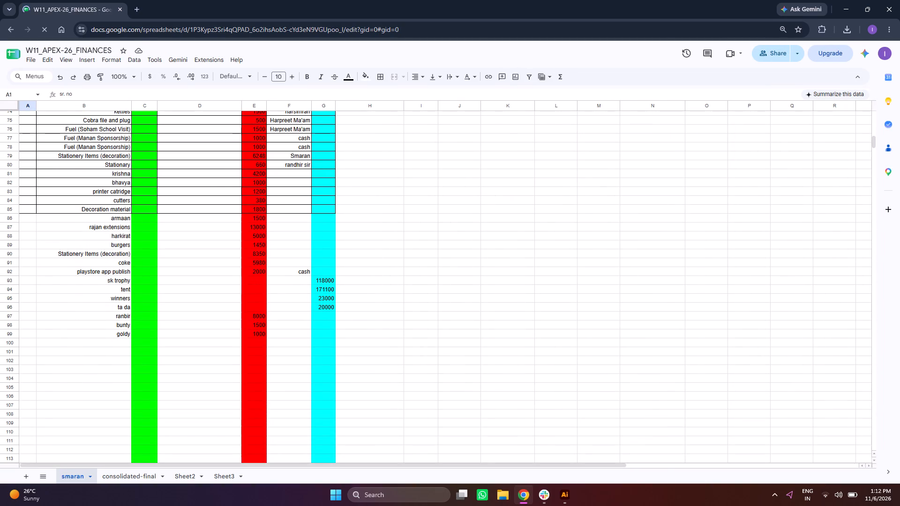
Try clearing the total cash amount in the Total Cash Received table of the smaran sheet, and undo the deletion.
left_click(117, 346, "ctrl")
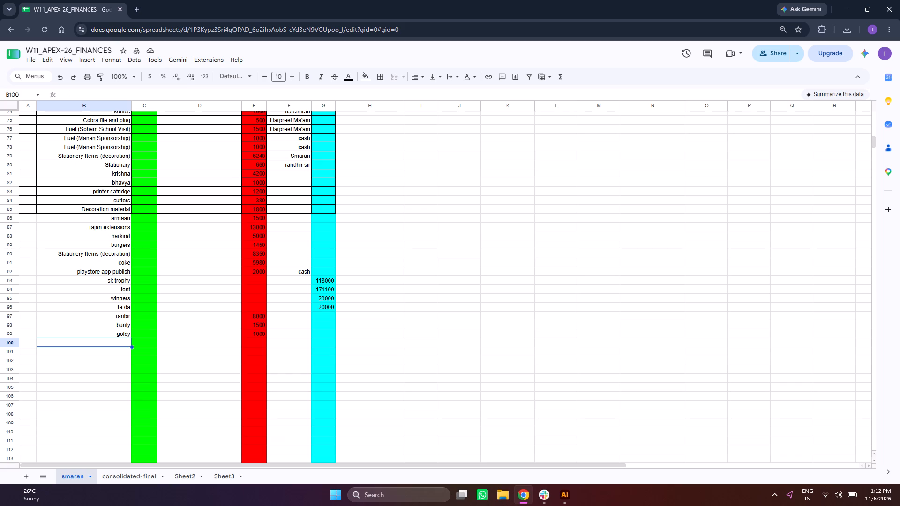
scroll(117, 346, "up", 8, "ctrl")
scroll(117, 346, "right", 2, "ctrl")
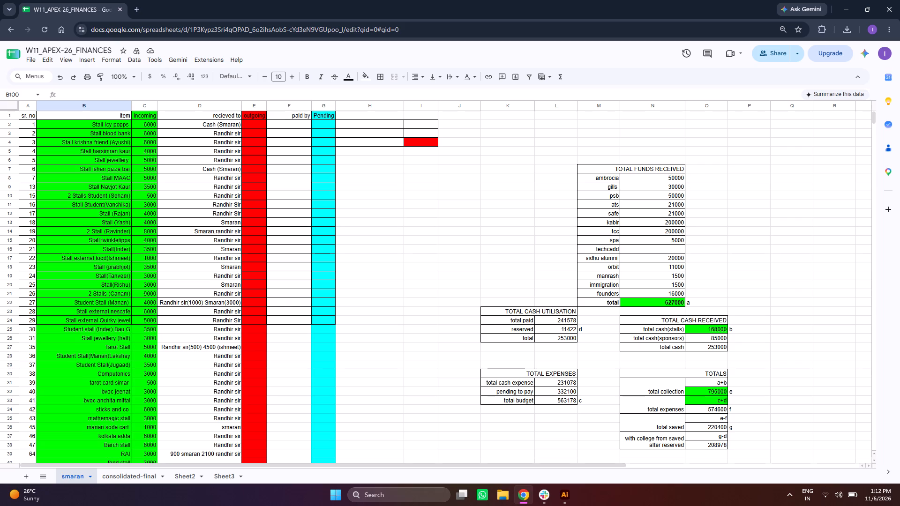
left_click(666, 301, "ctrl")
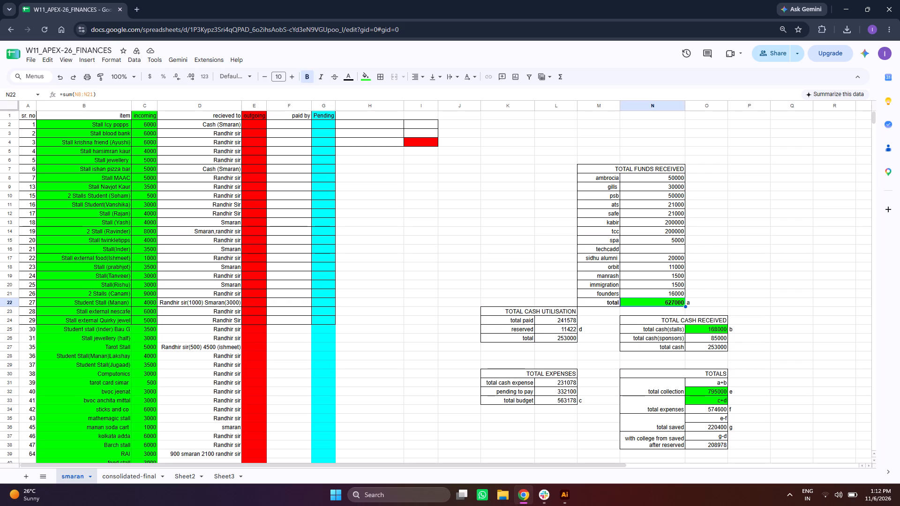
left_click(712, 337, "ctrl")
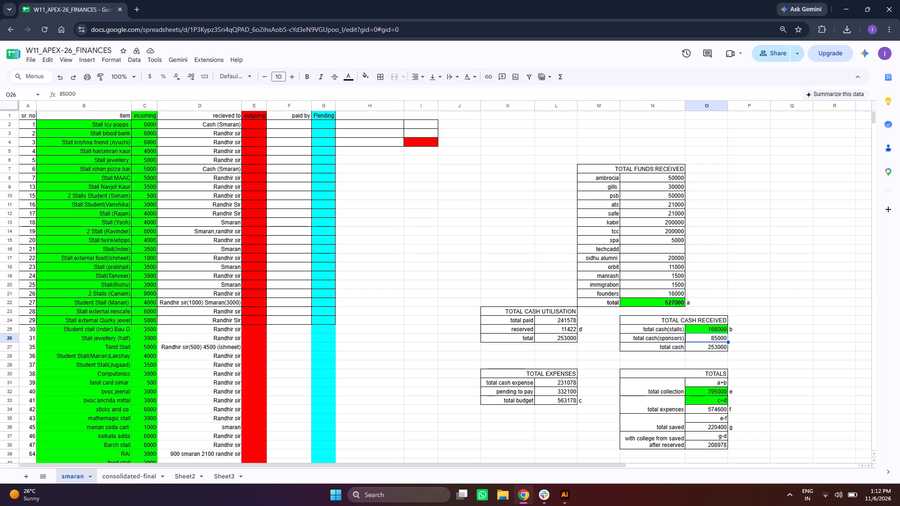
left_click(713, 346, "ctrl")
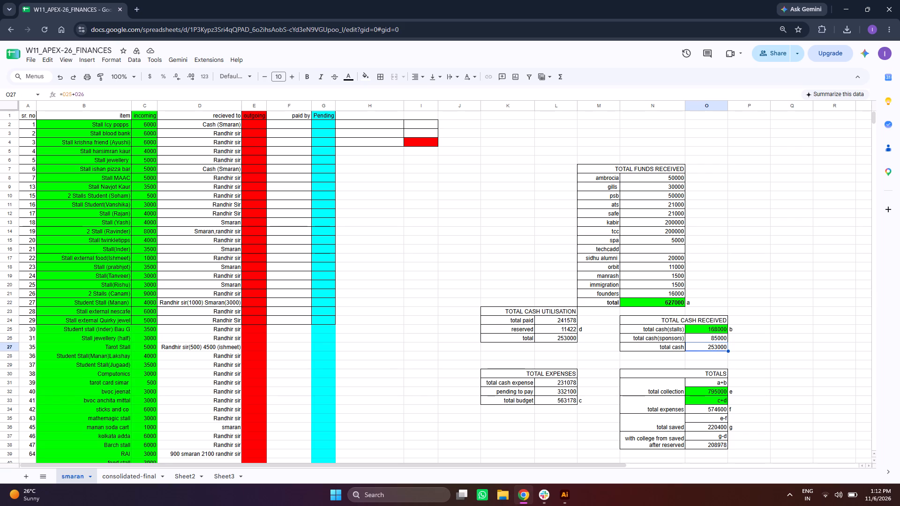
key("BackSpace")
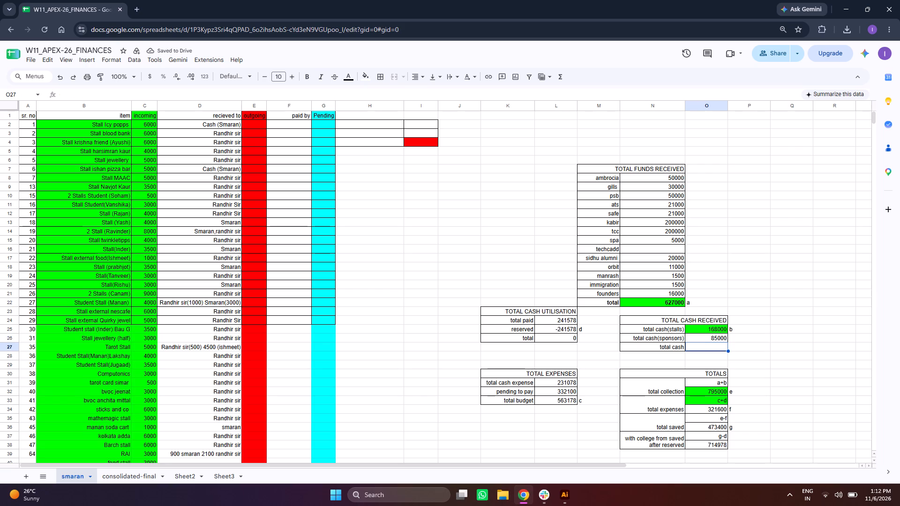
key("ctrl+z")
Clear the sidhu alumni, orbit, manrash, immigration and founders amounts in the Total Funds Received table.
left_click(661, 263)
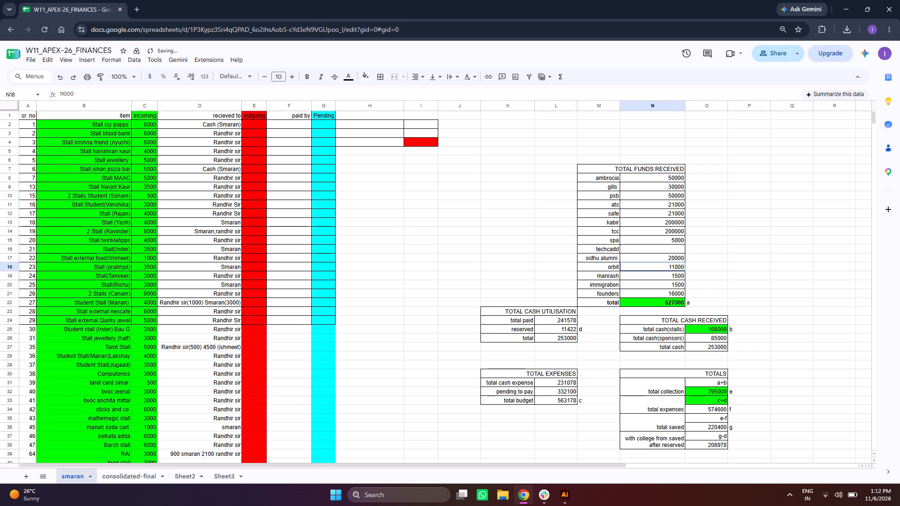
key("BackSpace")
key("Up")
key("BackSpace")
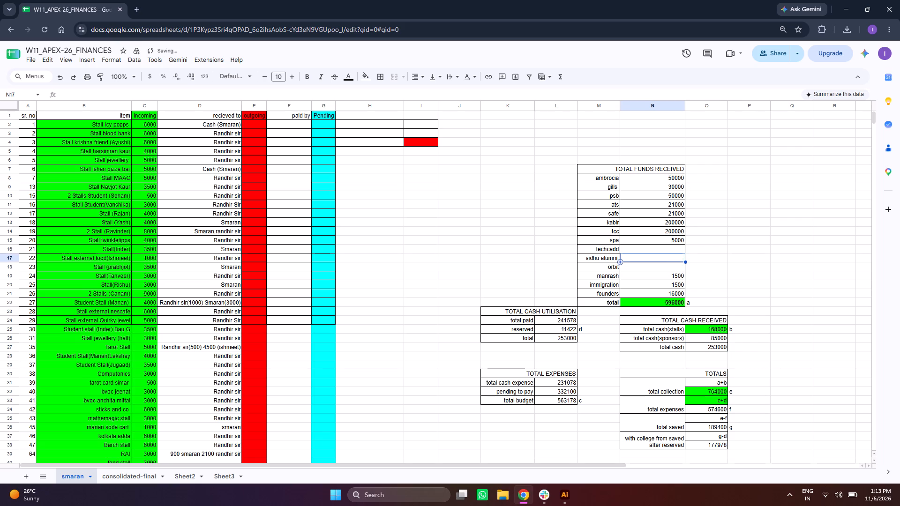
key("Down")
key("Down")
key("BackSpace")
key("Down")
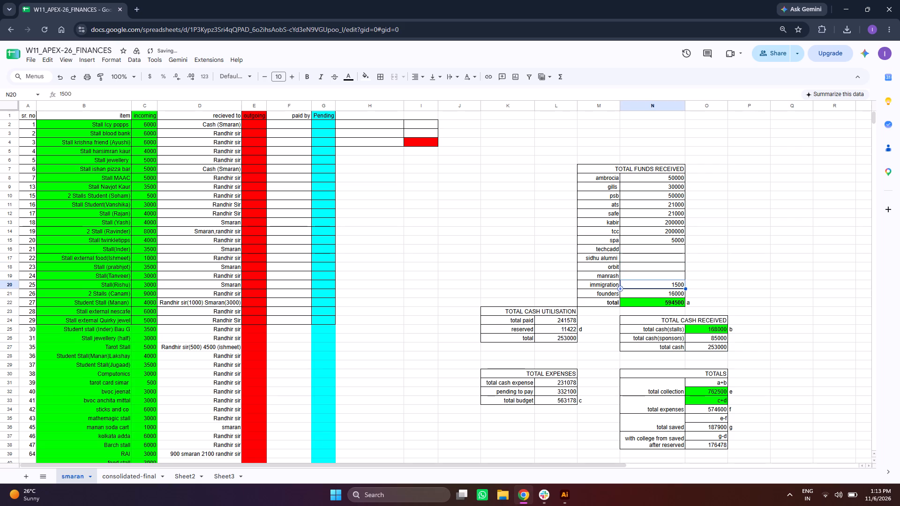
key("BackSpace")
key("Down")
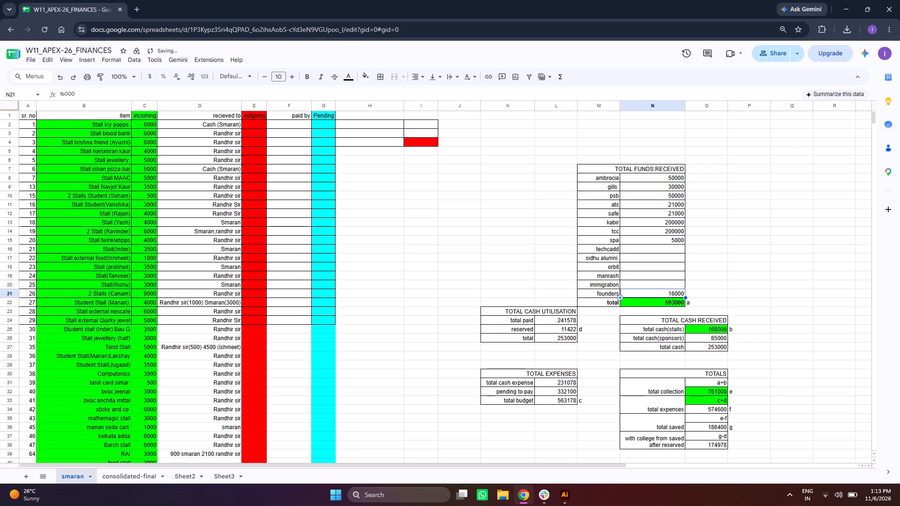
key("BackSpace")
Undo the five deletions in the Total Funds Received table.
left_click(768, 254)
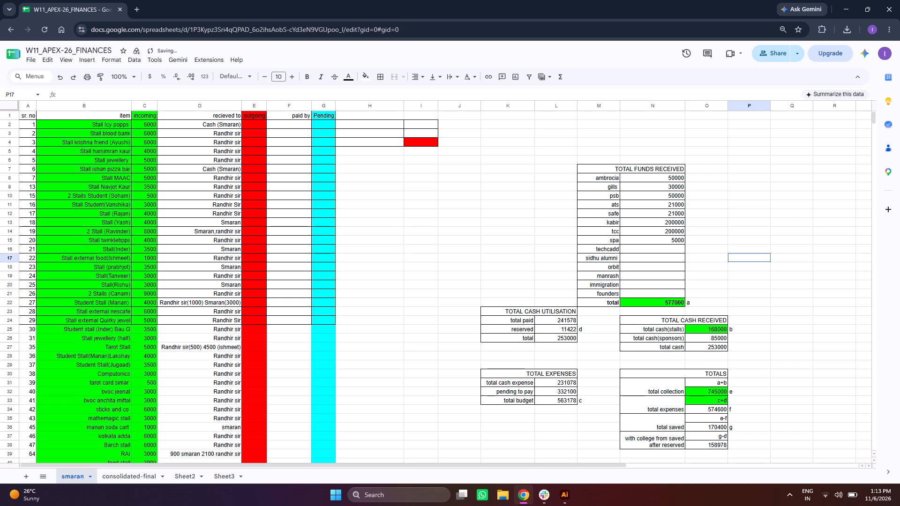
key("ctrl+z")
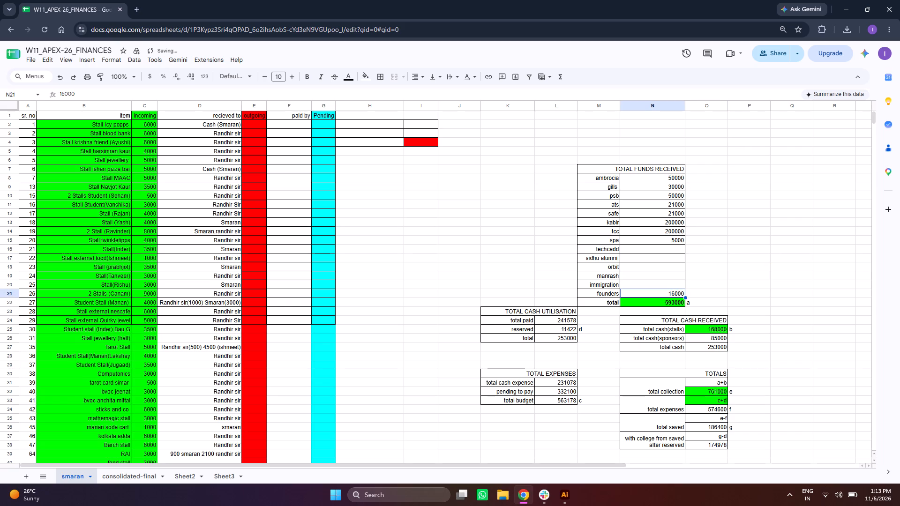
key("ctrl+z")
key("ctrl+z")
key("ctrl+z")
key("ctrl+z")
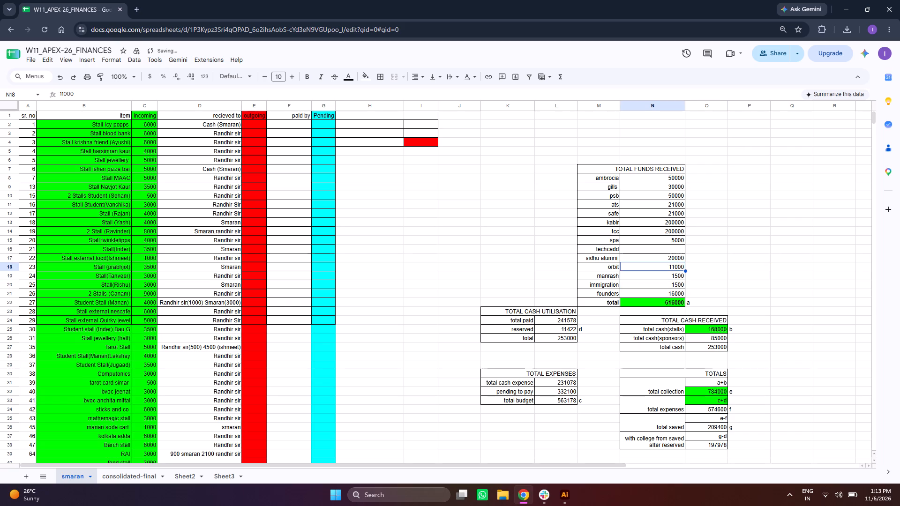
Set the outgoing amount for sweepers to 2000 in the smaran sheet's expense list.
left_click(670, 260)
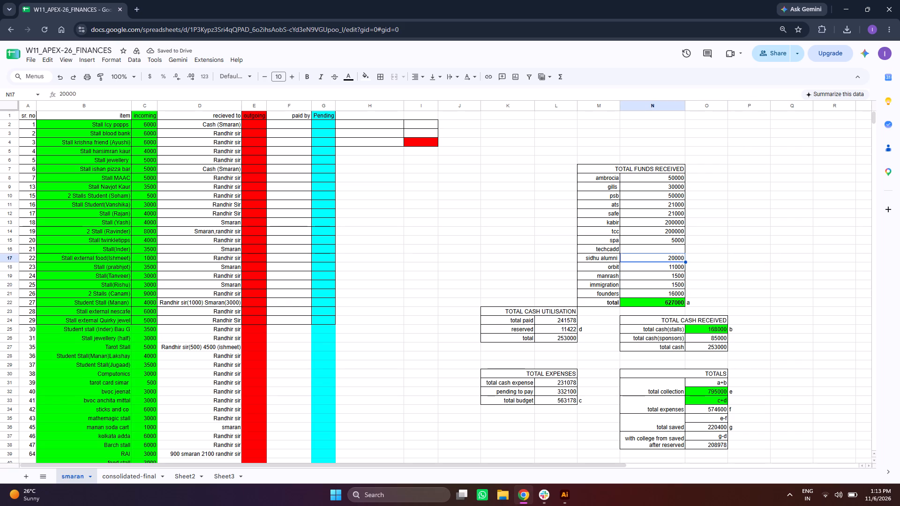
left_click(697, 342)
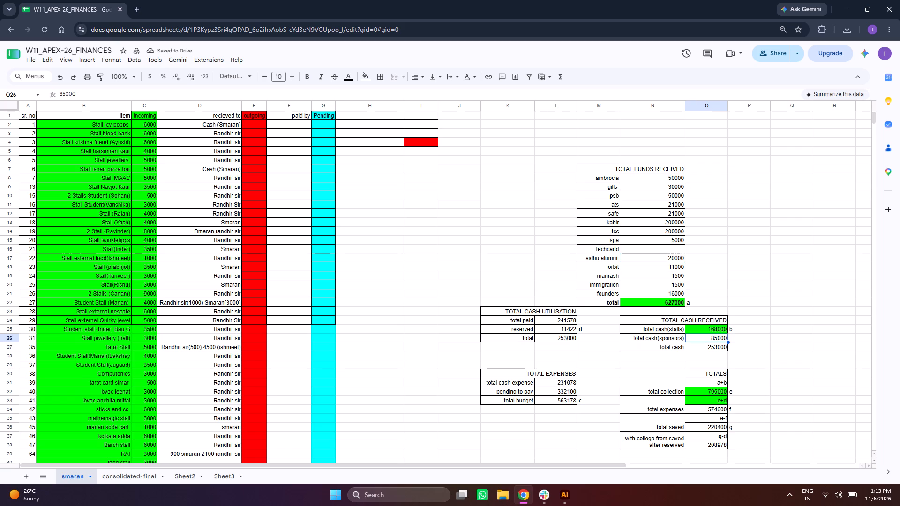
left_click(404, 313)
scroll(404, 313, "down", 11)
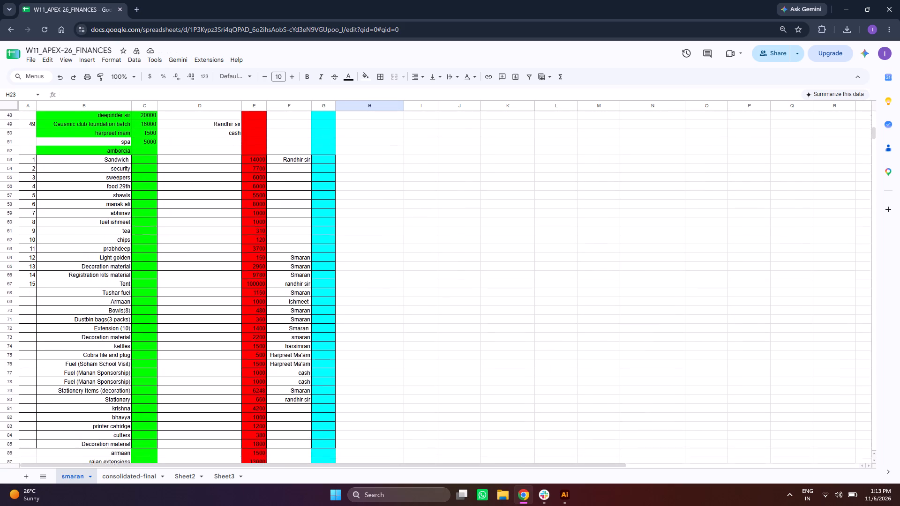
scroll(404, 313, "up", 8)
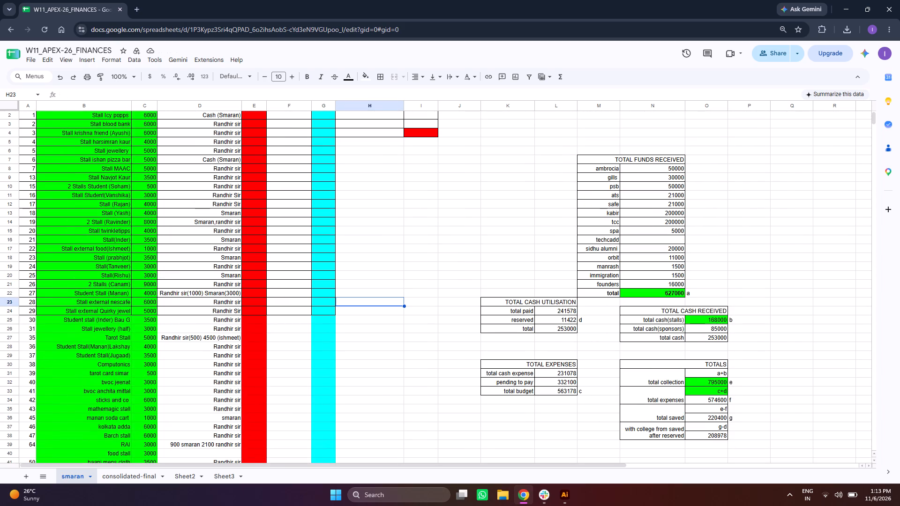
scroll(219, 342, "down", 8)
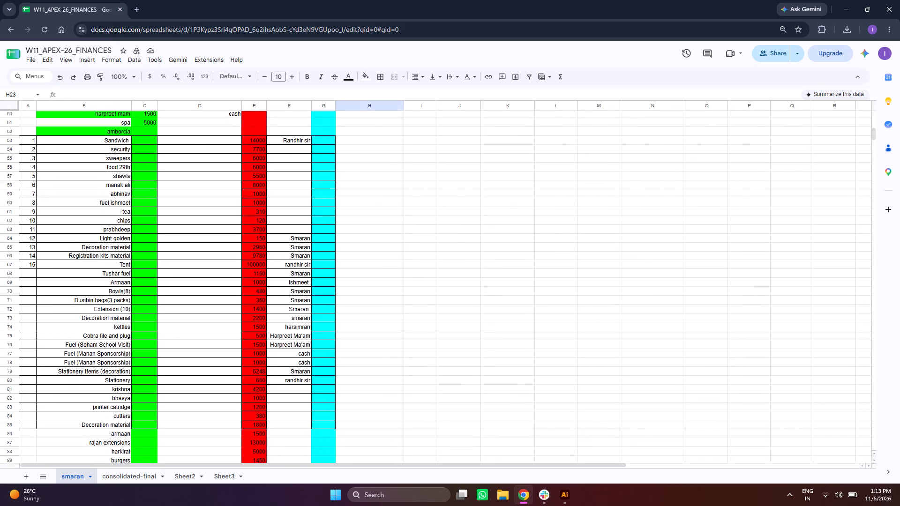
left_click(262, 159)
type("2000")
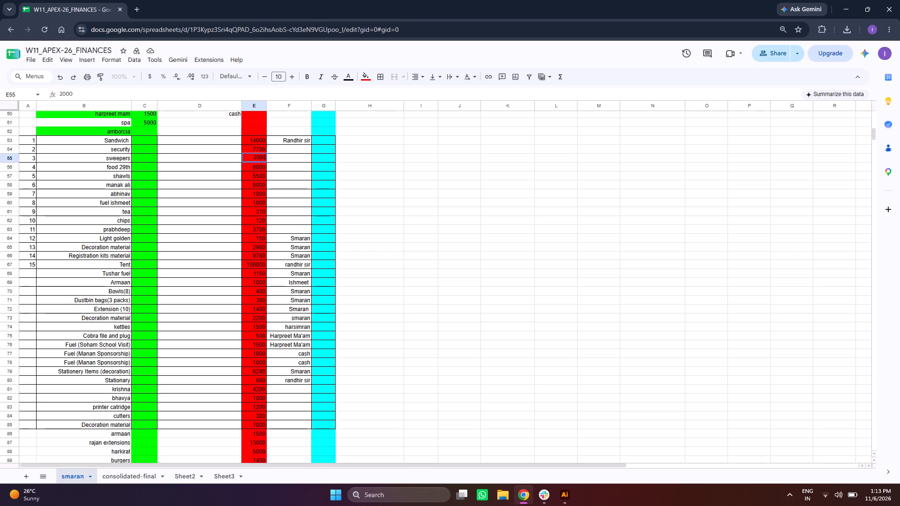
key("Return")
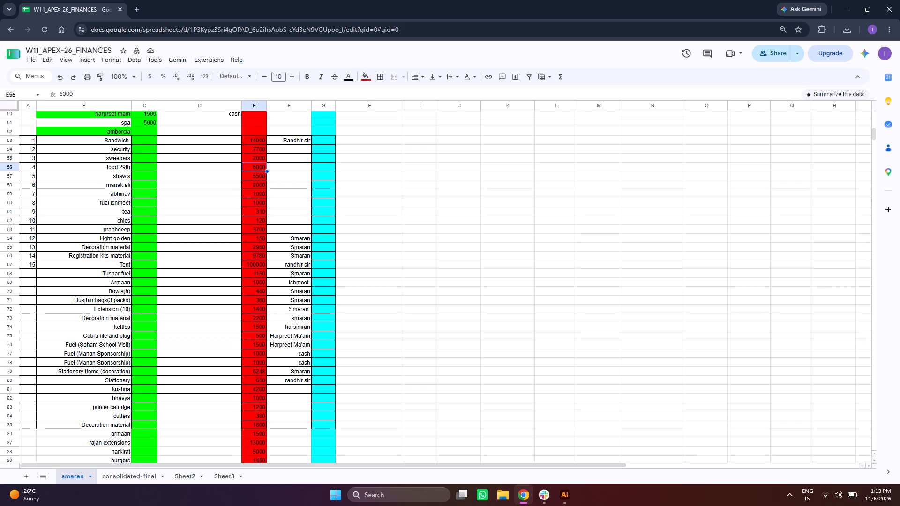
Move the ranbir, bunty and goldy rows up to sit directly below playstore app publish, above sk trophy.
scroll(262, 159, "down", 1)
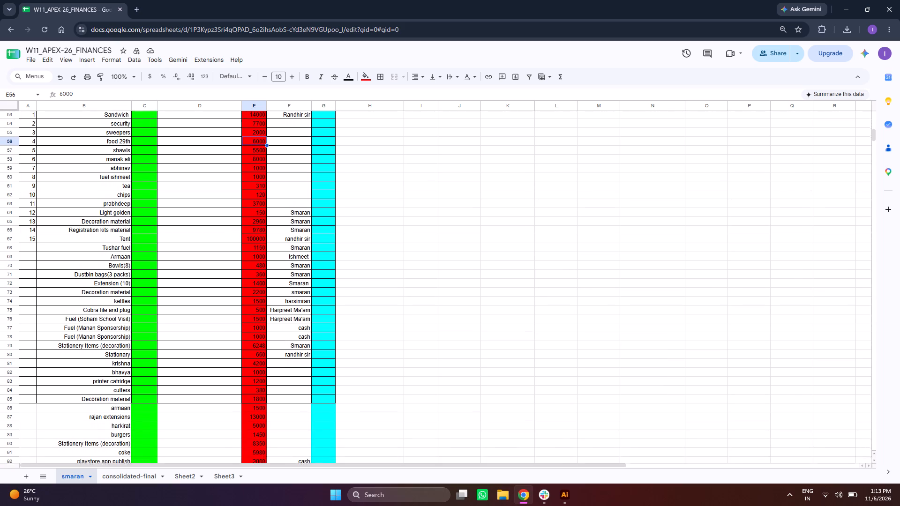
scroll(262, 159, "down", 2)
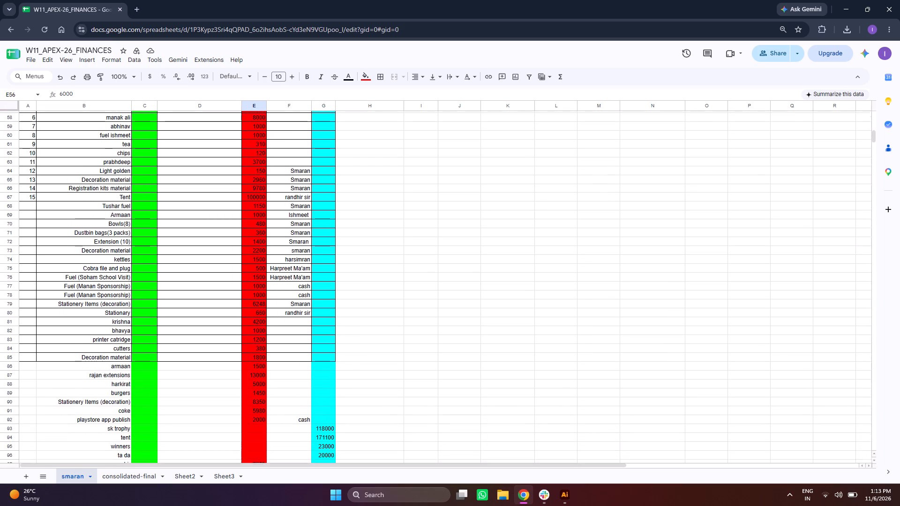
scroll(262, 159, "down", 1)
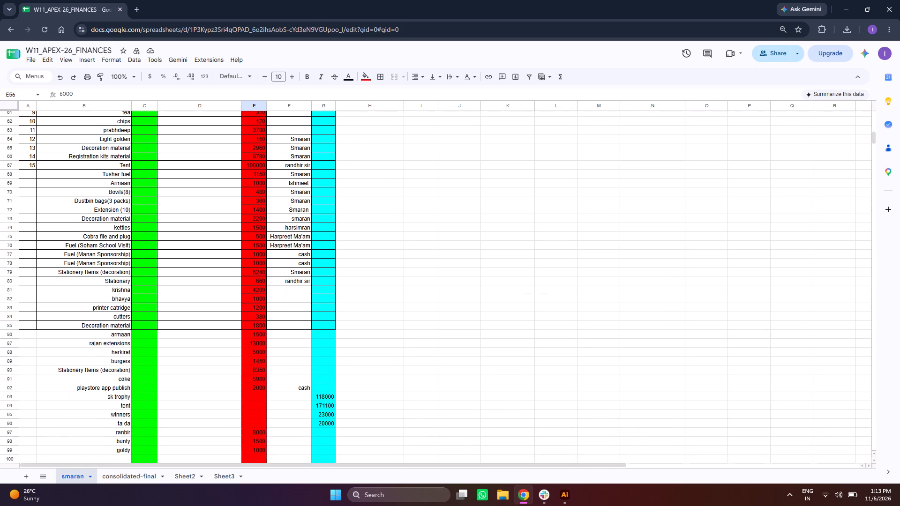
scroll(262, 159, "up", 4)
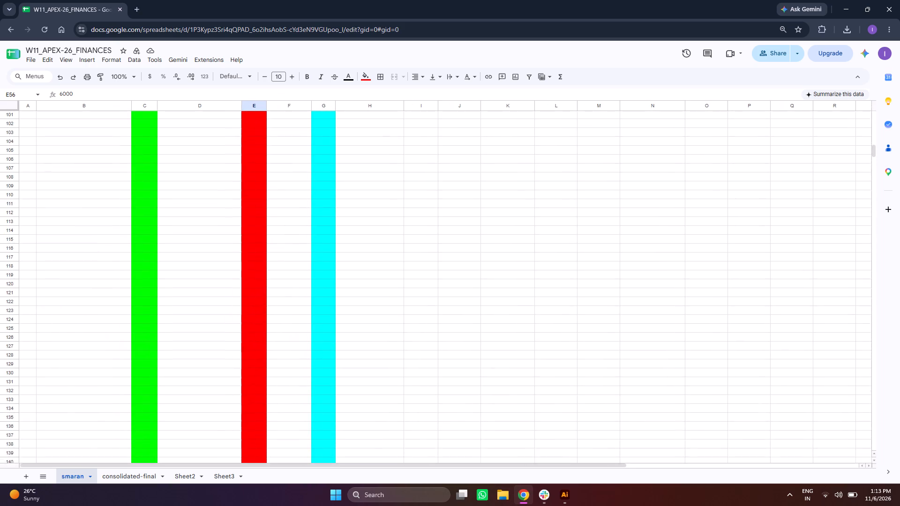
scroll(262, 159, "up", 2)
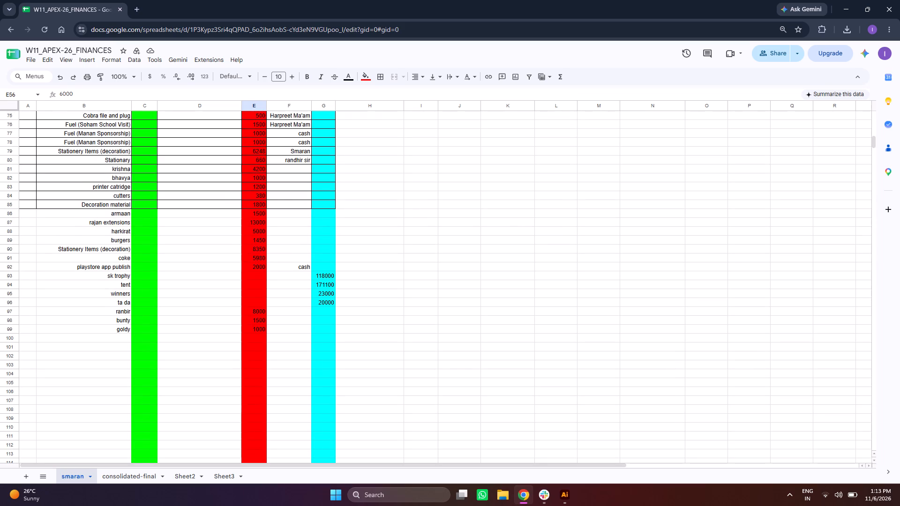
left_click(0, 330)
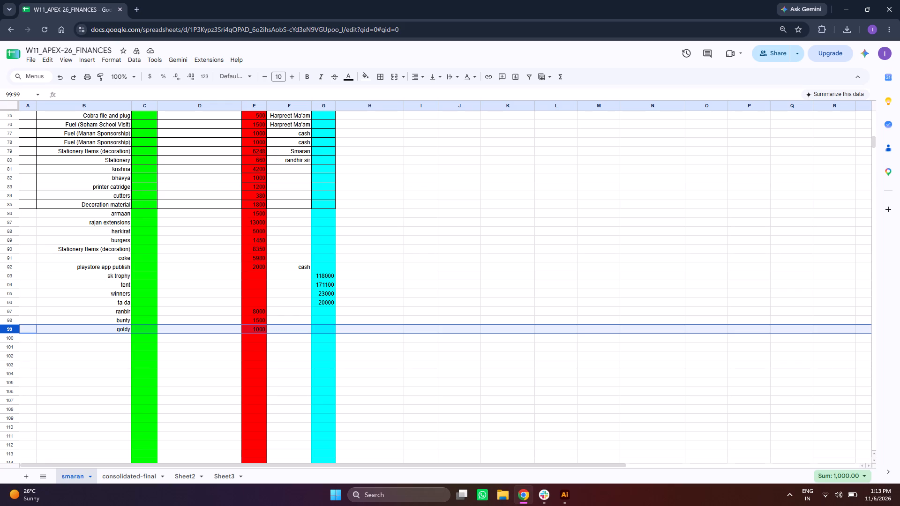
left_click(11, 312, "shift")
left_click_drag(7, 315, 11, 299)
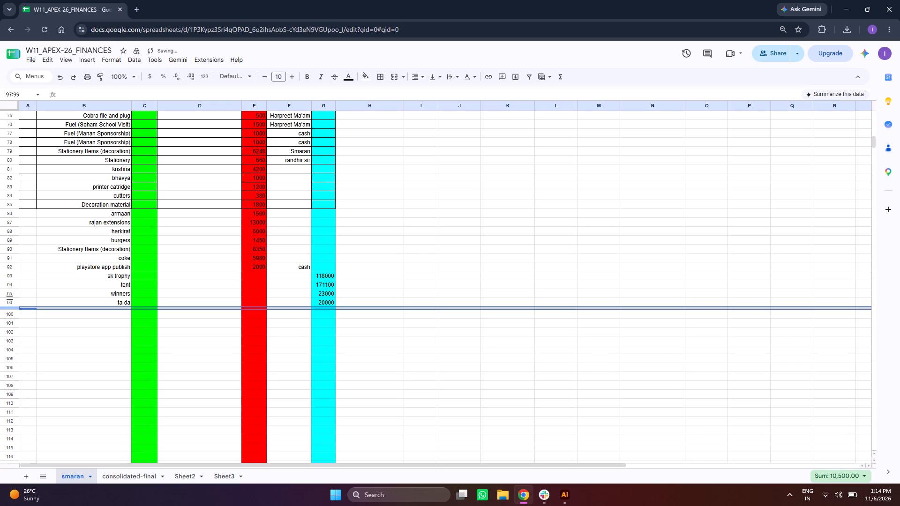
key("ctrl+z")
left_click_drag(7, 312, 11, 277)
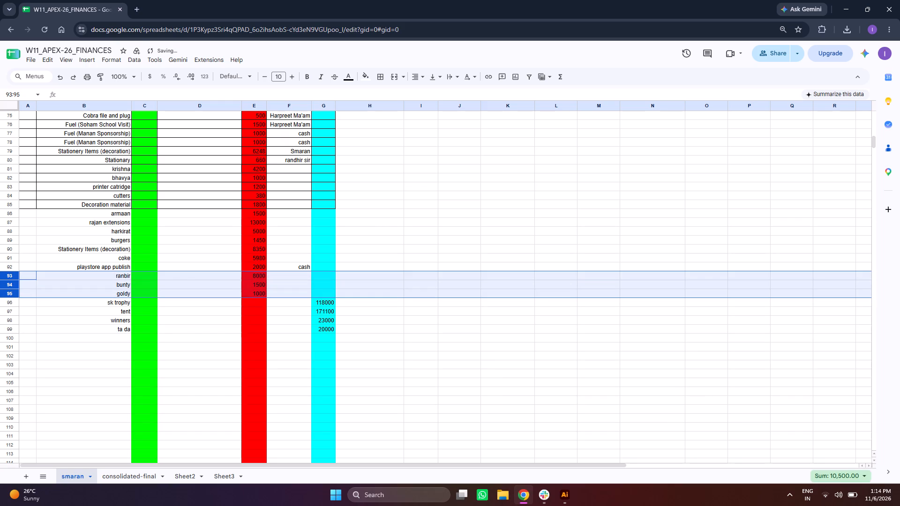
left_click(414, 315)
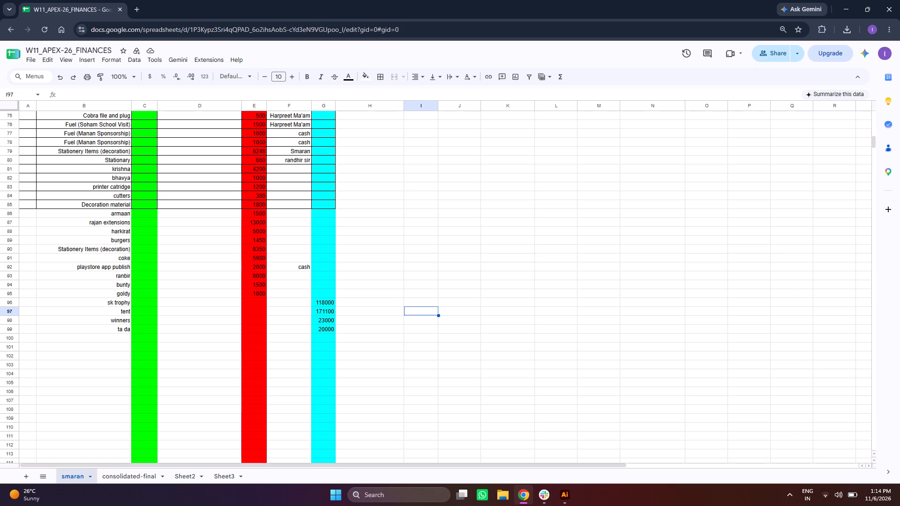
Review the expense list in the consolidated-final sheet down to the sk trophy and tent rows.
scroll(349, 350, "up", 1)
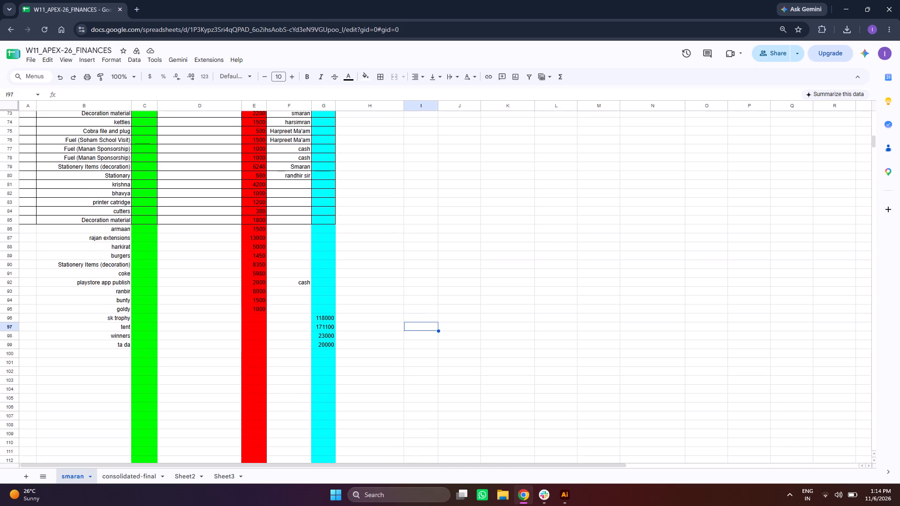
scroll(349, 350, "up", 1)
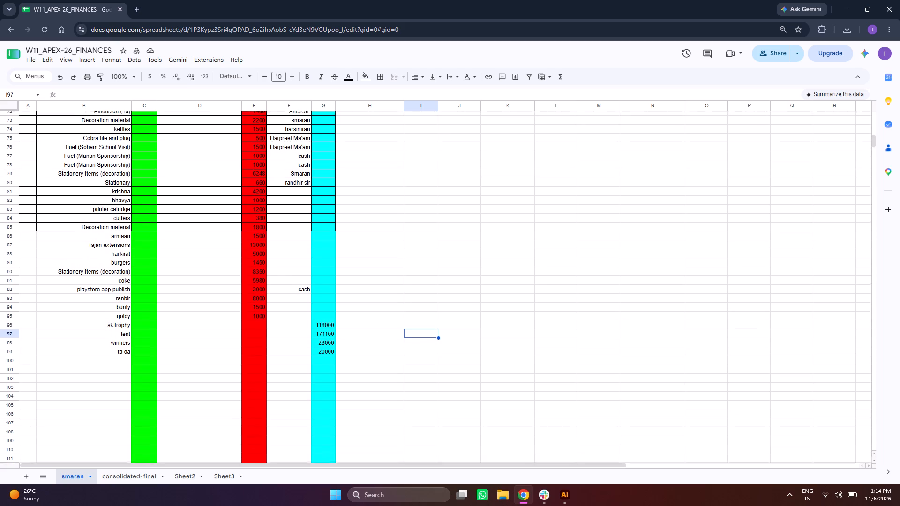
scroll(349, 350, "up", 1)
left_click(136, 470)
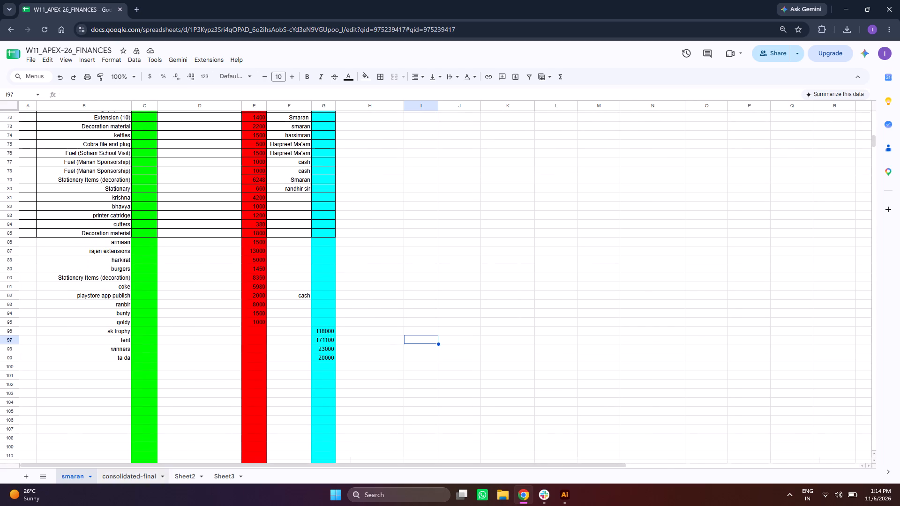
scroll(225, 267, "up", 2)
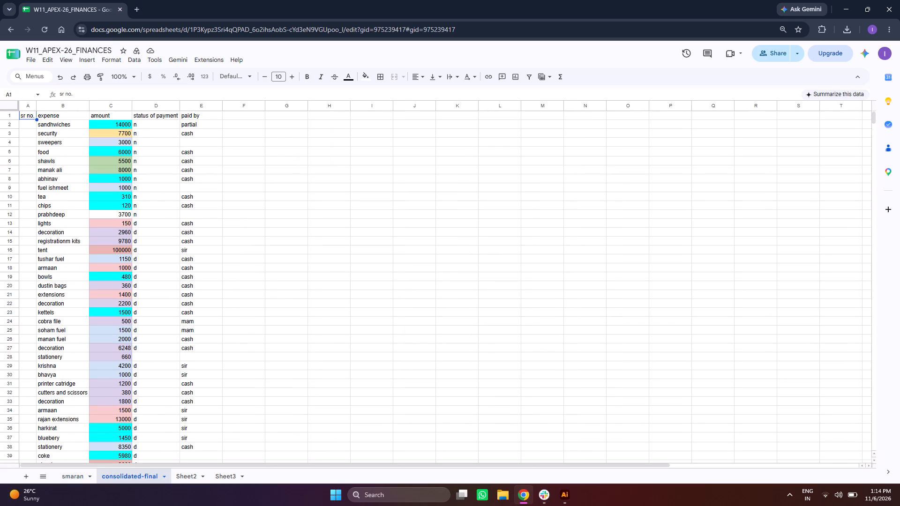
left_click(139, 131)
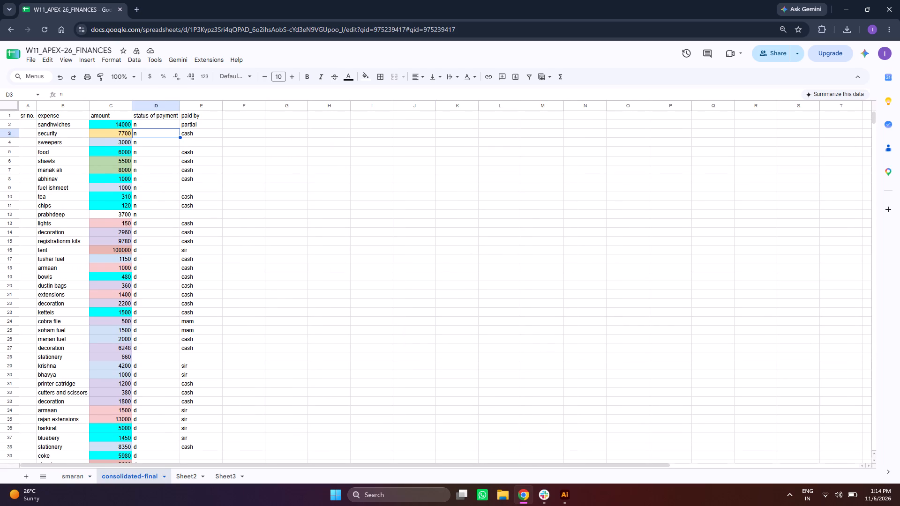
scroll(145, 287, "down", 7)
scroll(145, 287, "up", 1)
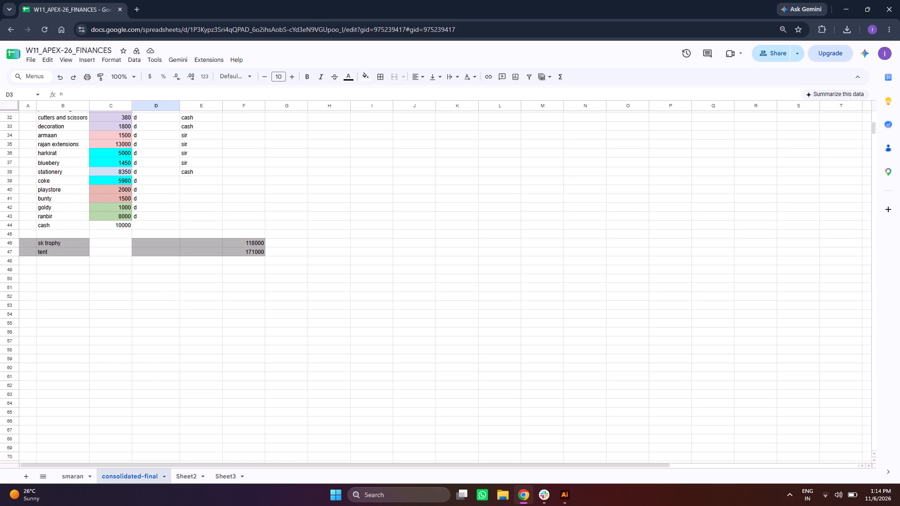
scroll(145, 287, "up", 1)
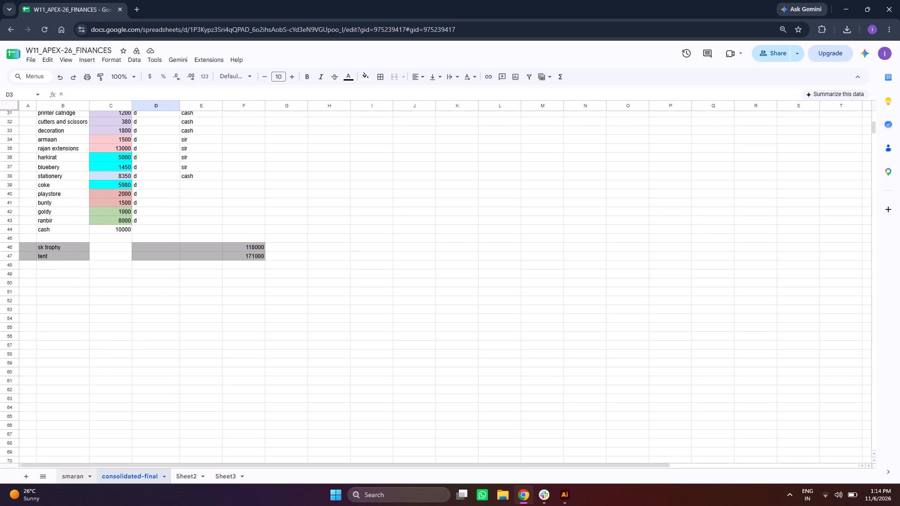
Open a second copy of the W11_APEX-26_FINANCES spreadsheet in its own window, side by side with the consolidated-final view.
left_click(13, 52, "ctrl")
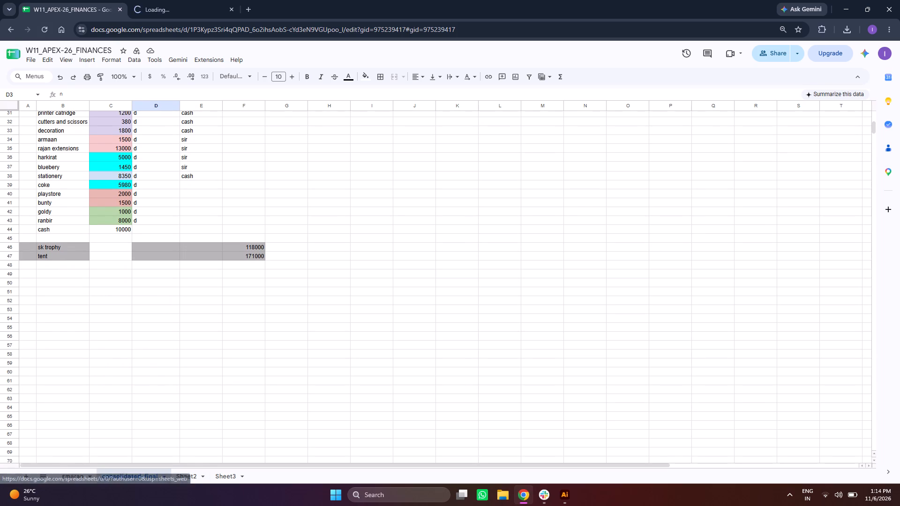
left_click(174, 0)
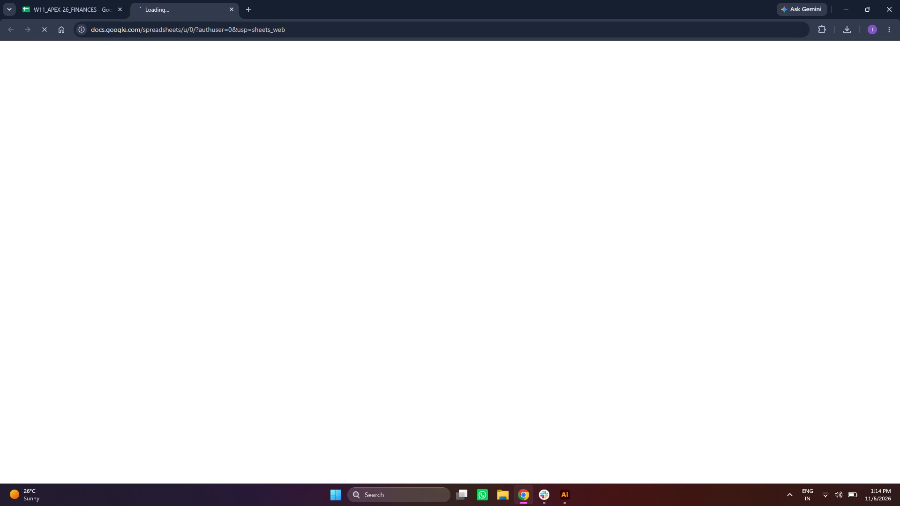
left_click(112, 0)
left_click_drag(112, 0, 90, 69)
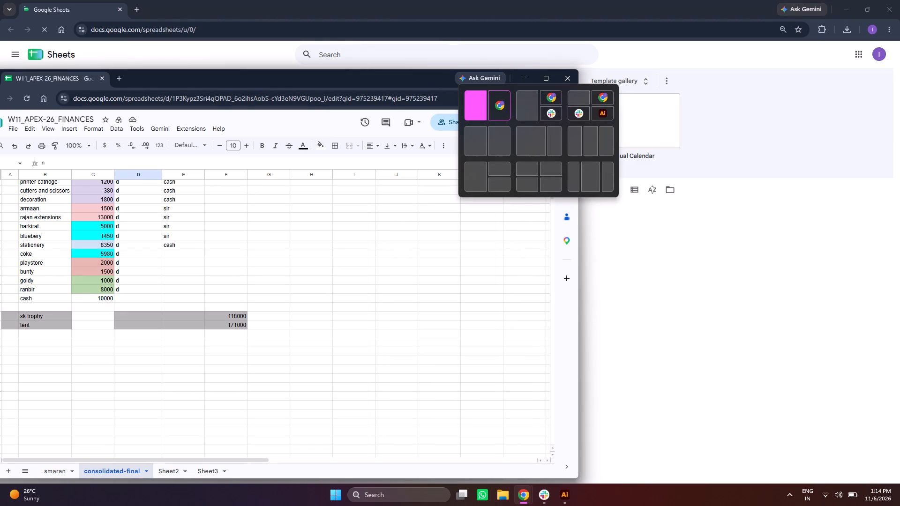
left_click(472, 104)
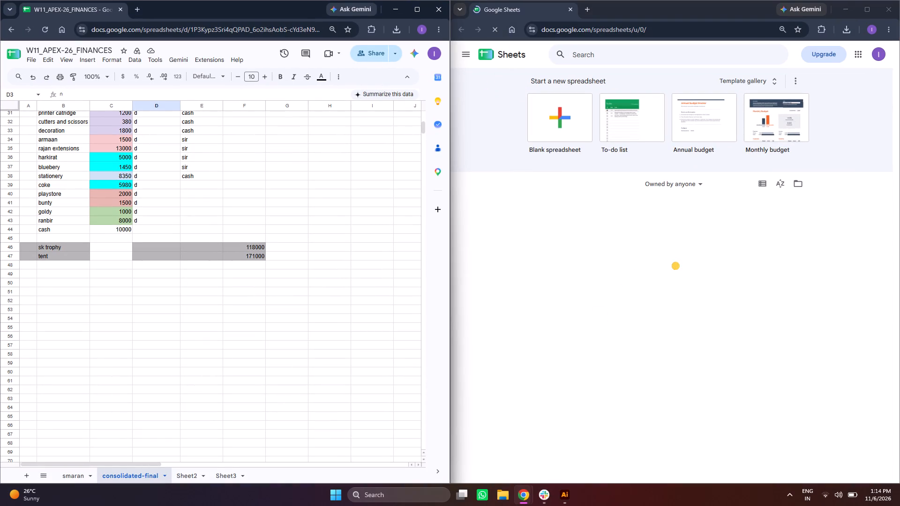
scroll(254, 296, "right", 3)
left_click(566, 268)
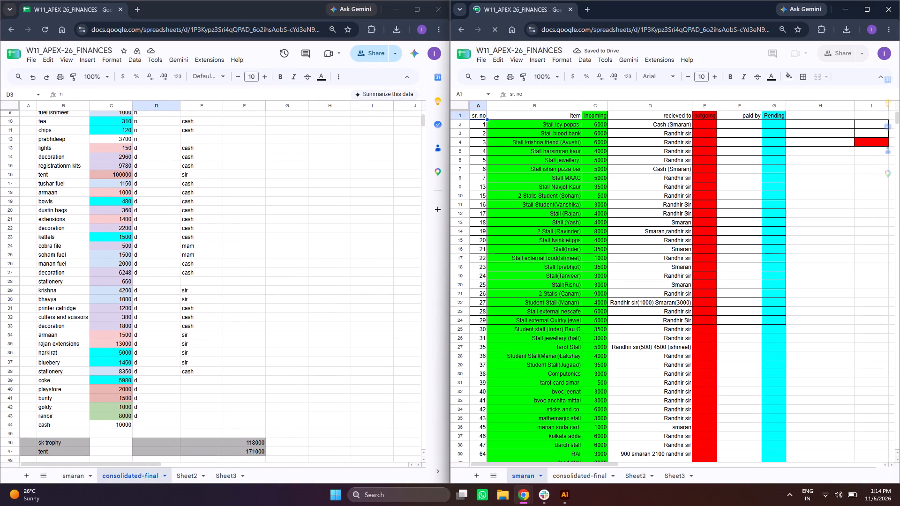
Compare the outgoing expense rows in the smaran sheet with the matching rows in consolidated-final.
scroll(605, 424, "down", 9)
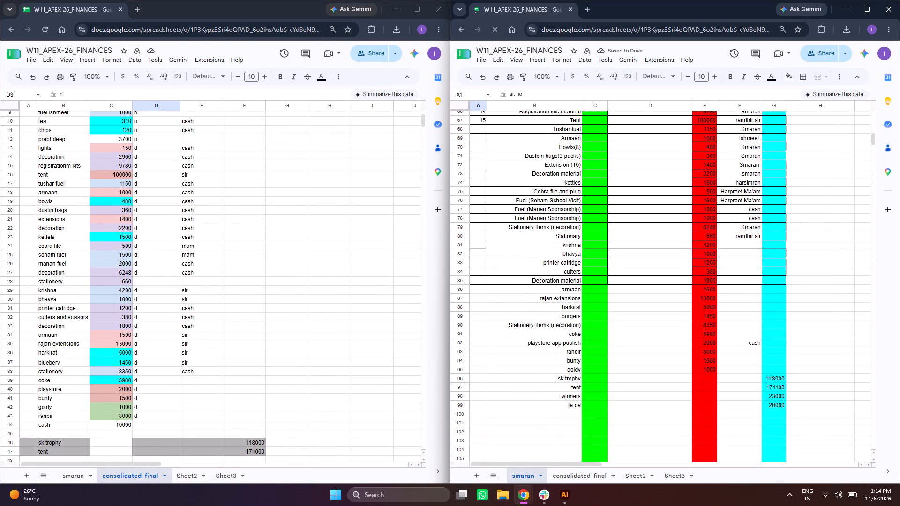
scroll(254, 344, "down", 1)
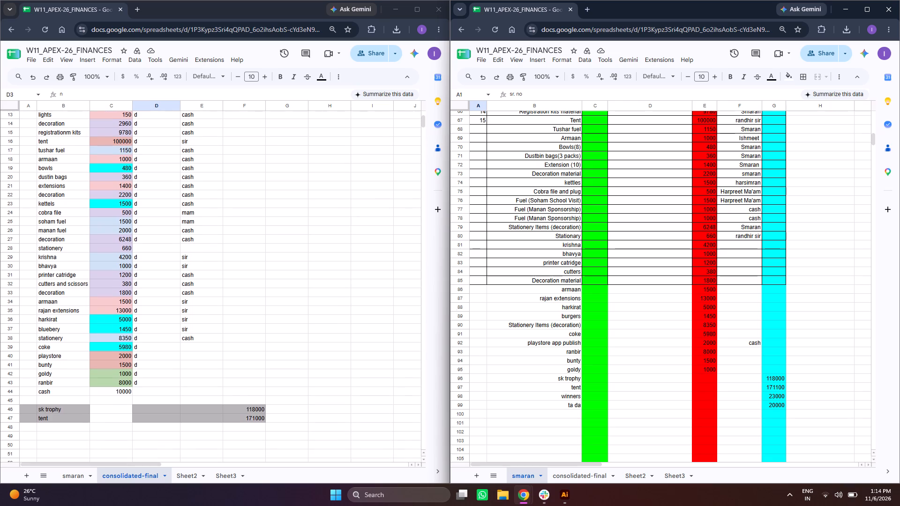
scroll(254, 344, "down", 1)
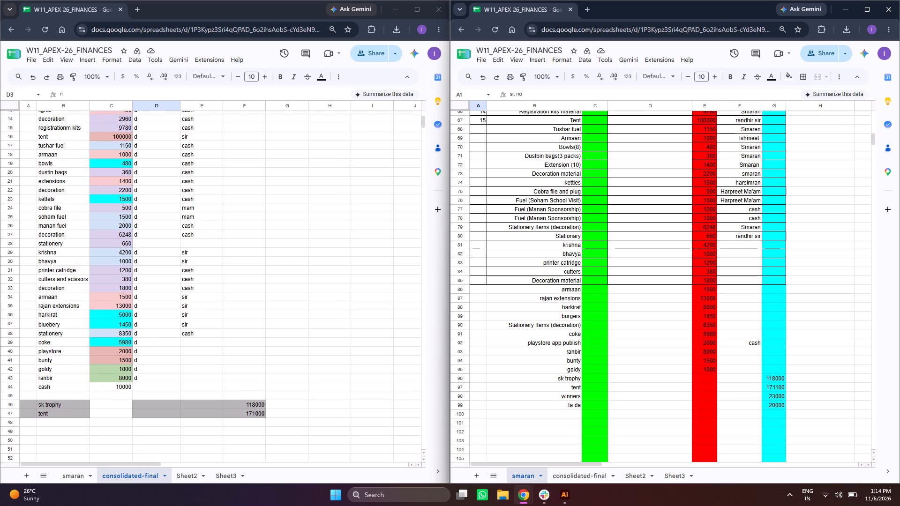
scroll(254, 344, "down", 2)
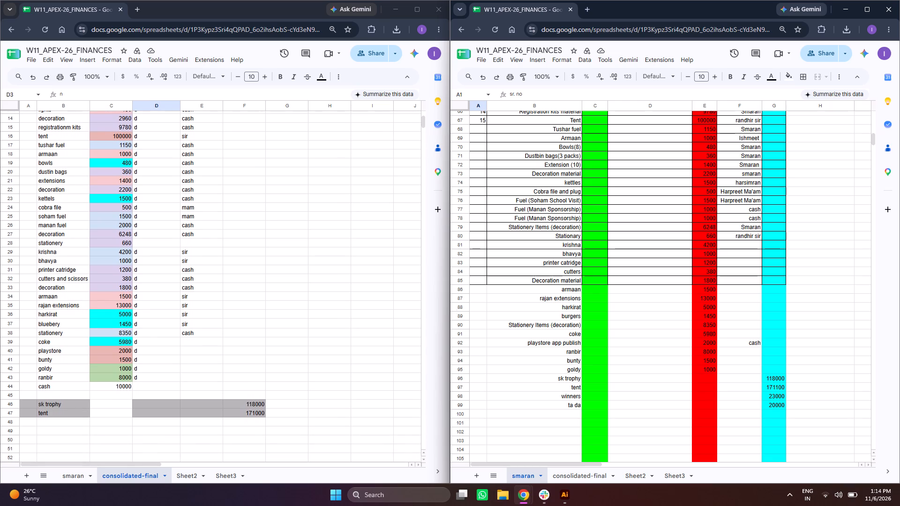
scroll(254, 344, "down", 3)
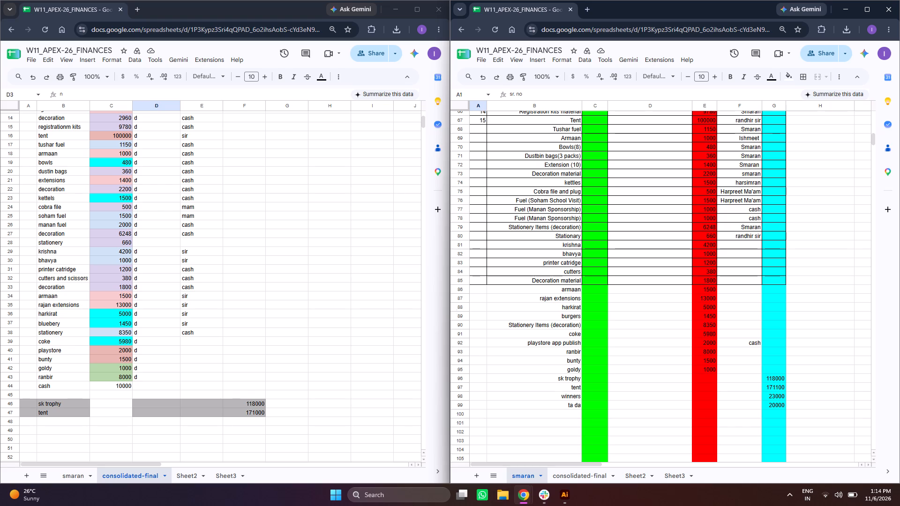
Move the ranbir row in consolidated-final up to sit directly below playstore, above bunty.
left_click(7, 377)
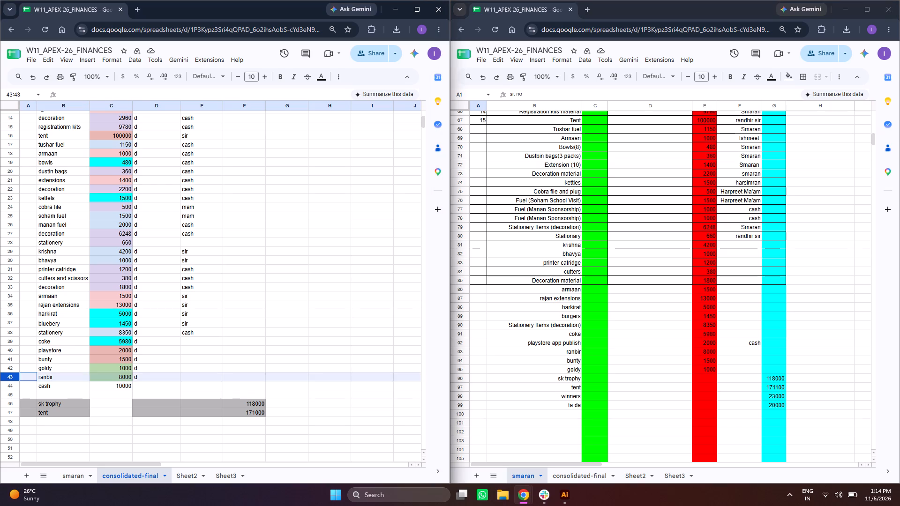
left_click_drag(7, 377, 13, 353)
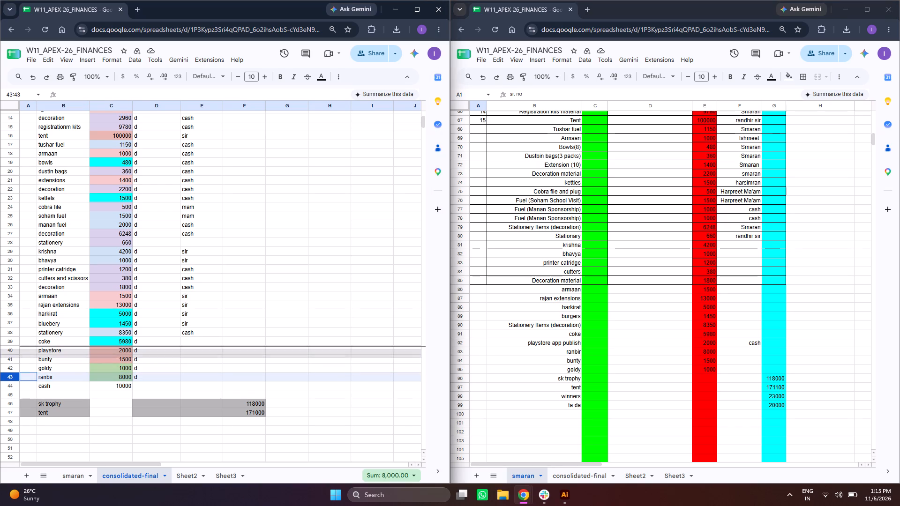
left_click_drag(13, 353, 13, 356)
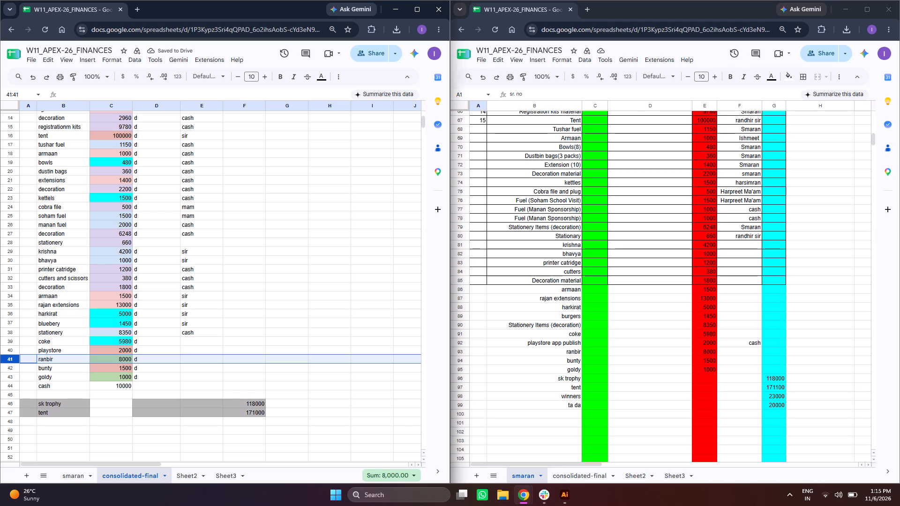
Clear the amount of the cash row at the end of the consolidated-final expense list.
left_click(130, 387)
key("BackSpace")
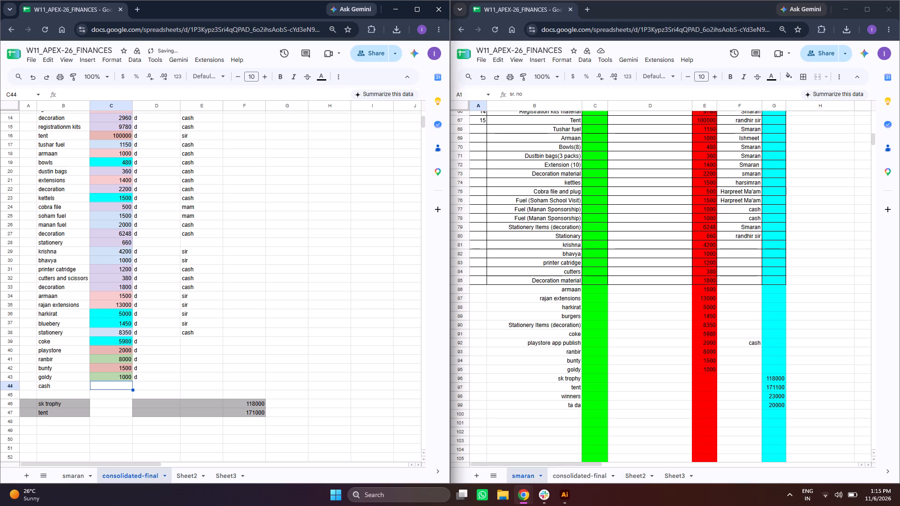
Examine the smaran sheet's summary tables in the second window, checking the total funds received and total paid formulas.
left_click(589, 469)
scroll(676, 301, "up", 1)
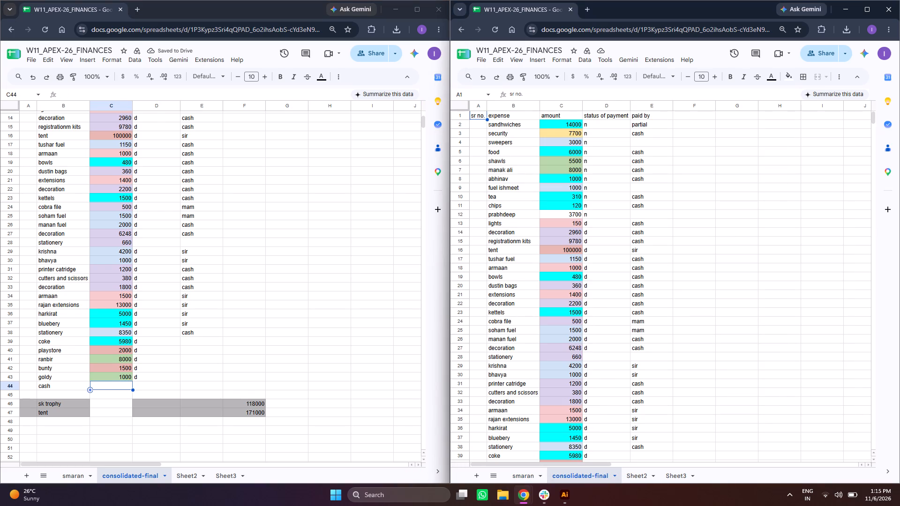
scroll(676, 301, "up", 2)
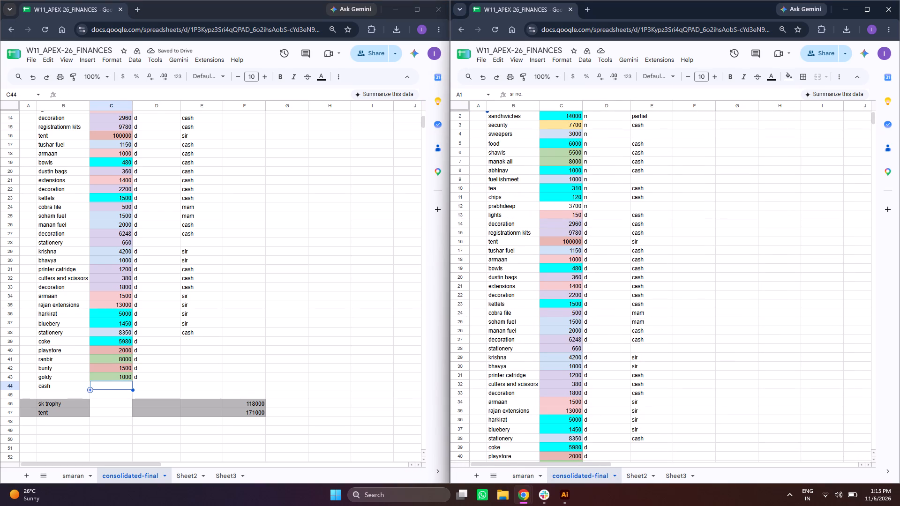
left_click(519, 478)
scroll(610, 365, "left", 3)
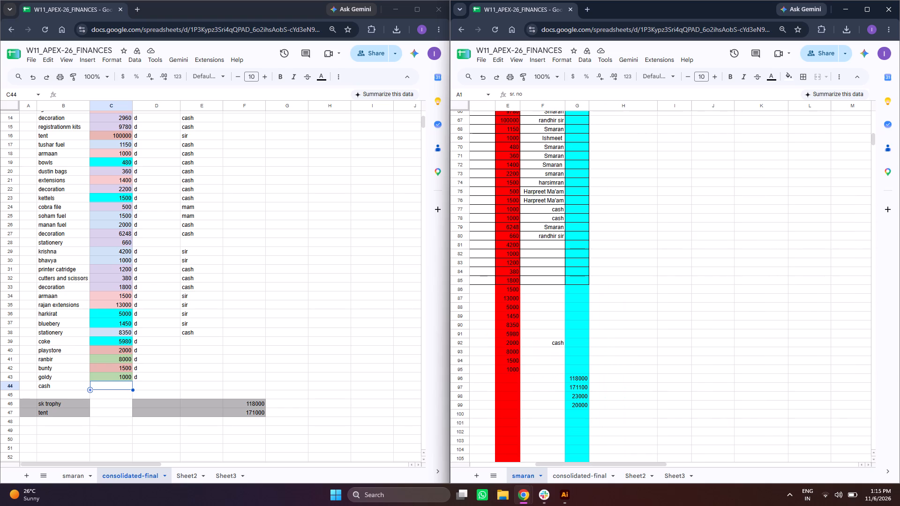
scroll(610, 365, "left", 1)
scroll(610, 365, "up", 4)
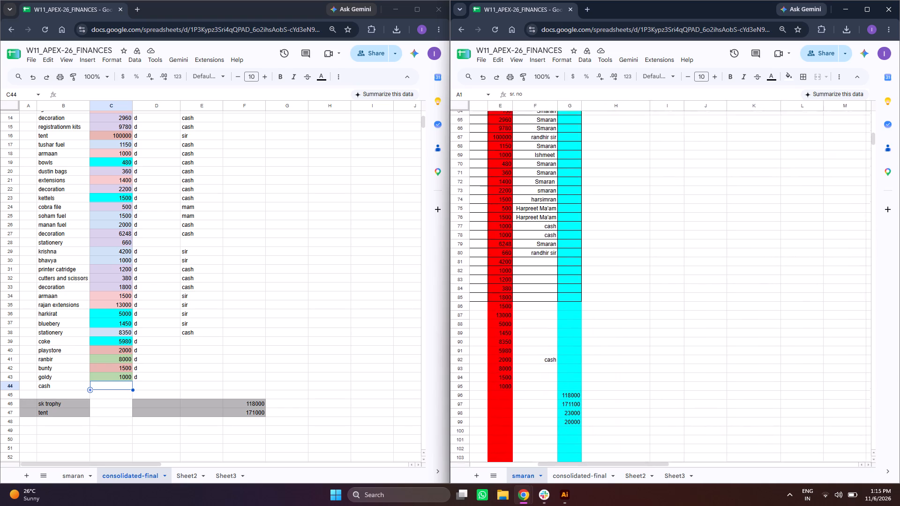
scroll(610, 365, "up", 8)
scroll(610, 365, "left", 4)
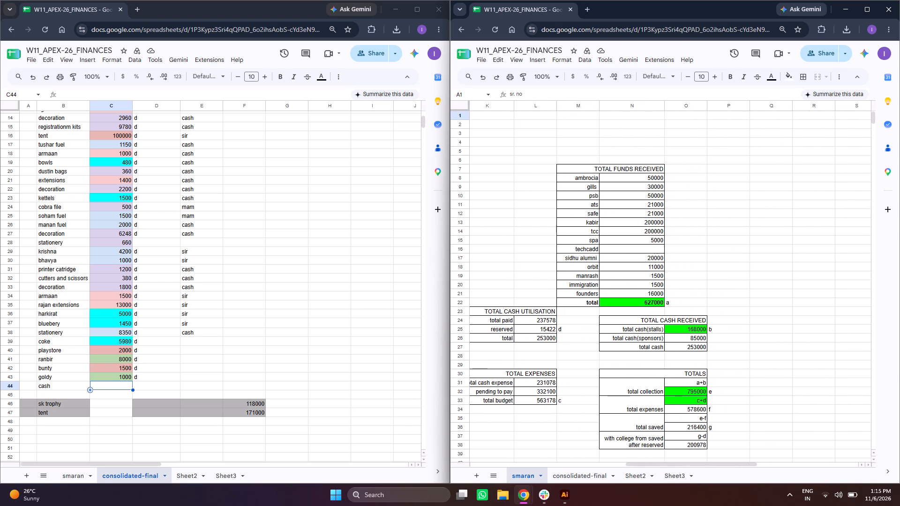
scroll(610, 365, "down", 1)
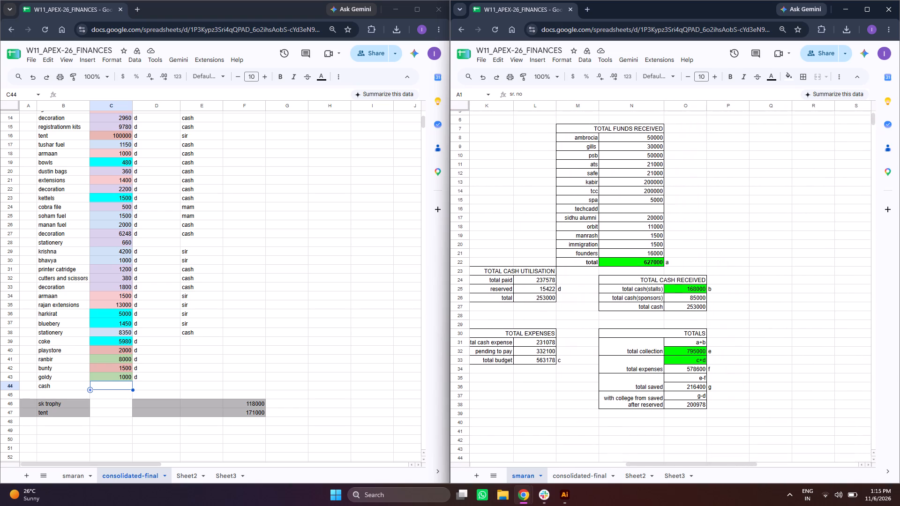
scroll(610, 365, "down", 1)
left_click(656, 256)
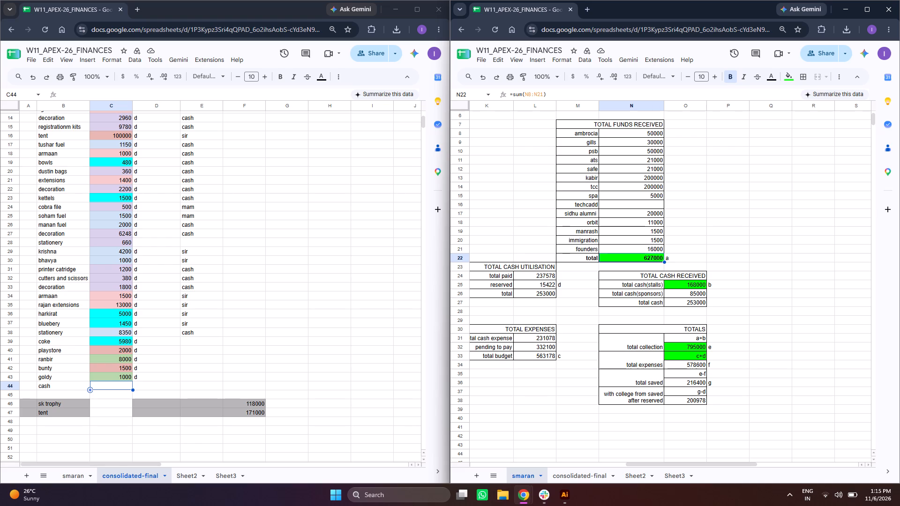
left_click(588, 271)
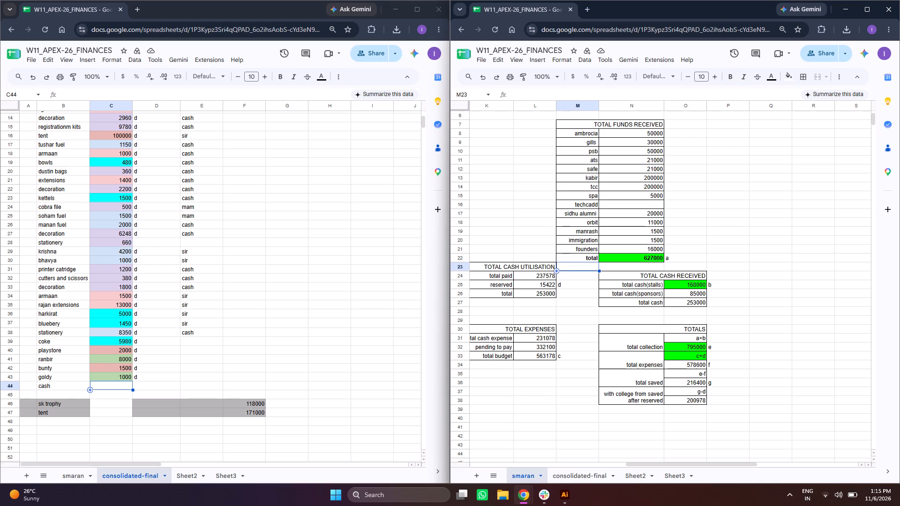
left_click(529, 274)
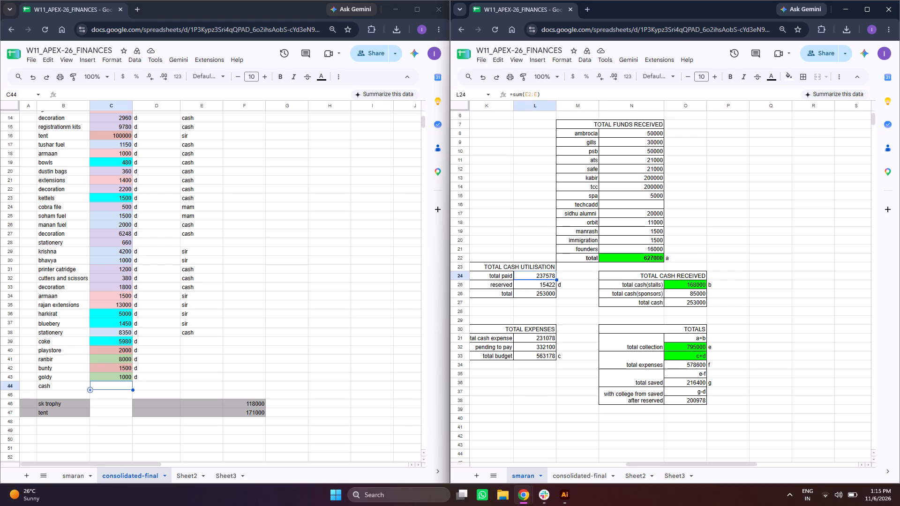
left_click(529, 304)
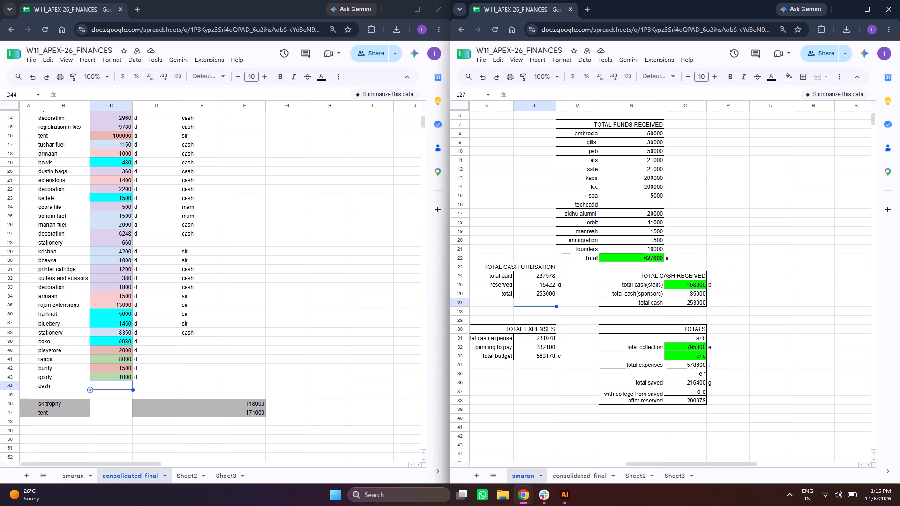
left_click(544, 276)
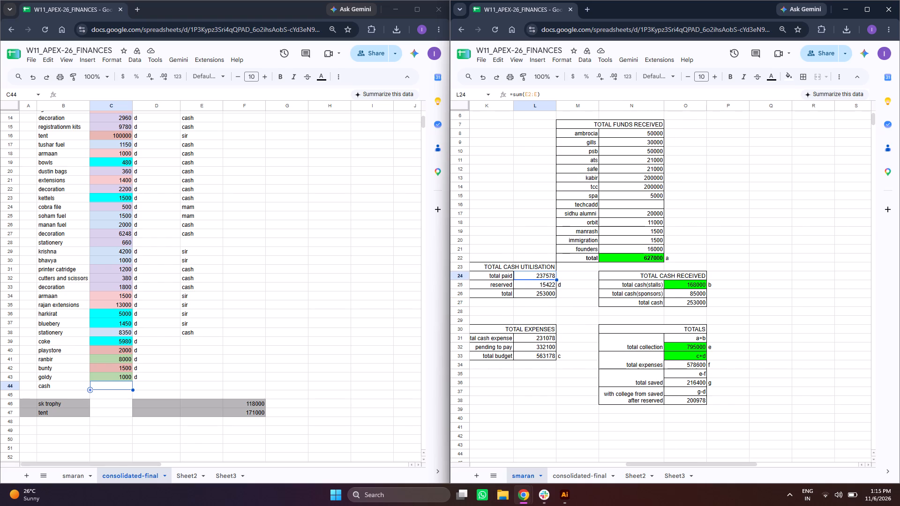
Sum the smaran sheet's outgoing expense amounts from the Sandwich row through the goldy row.
scroll(525, 219, "right", 9)
scroll(525, 219, "left", 3)
scroll(525, 219, "down", 3)
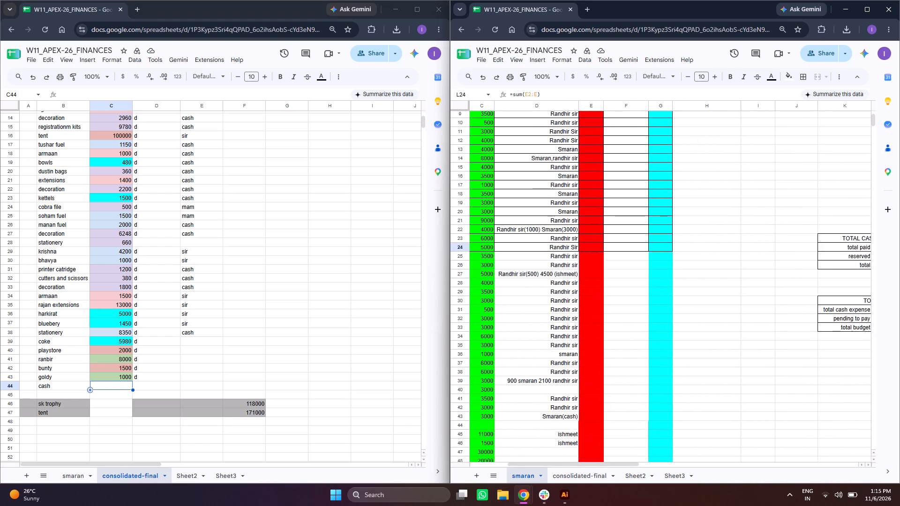
scroll(525, 219, "down", 8)
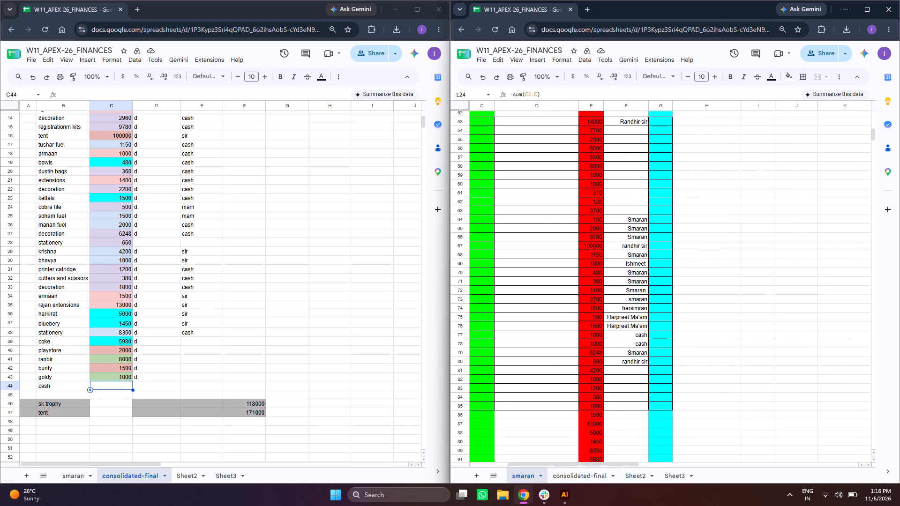
left_click_drag(590, 122, 594, 397)
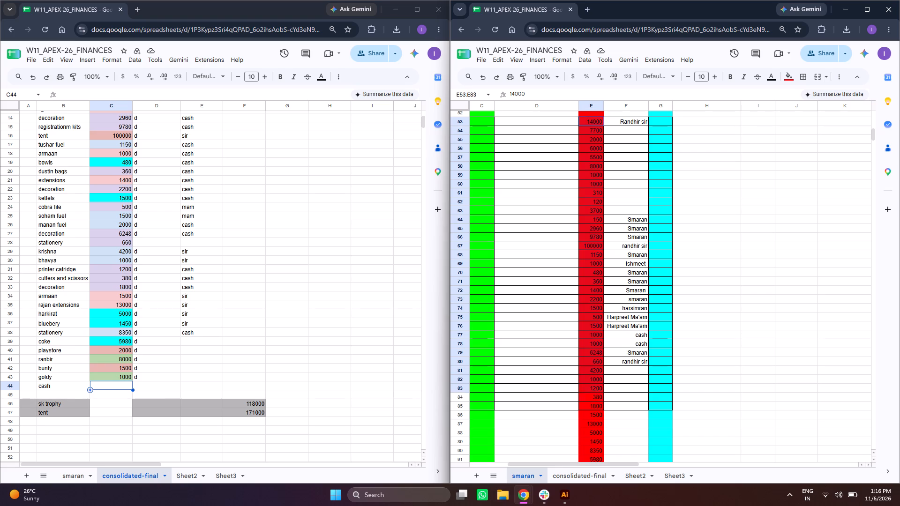
left_click_drag(594, 397, 579, 373)
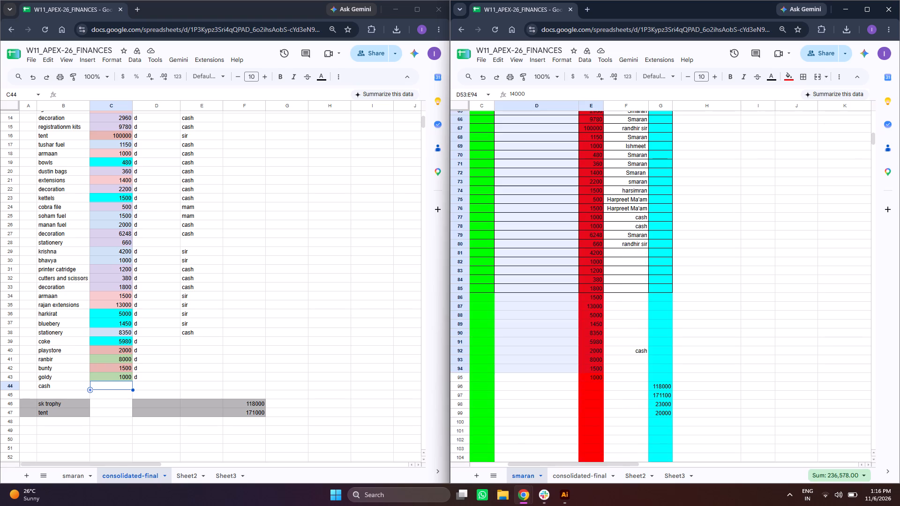
left_click_drag(579, 373, 587, 375)
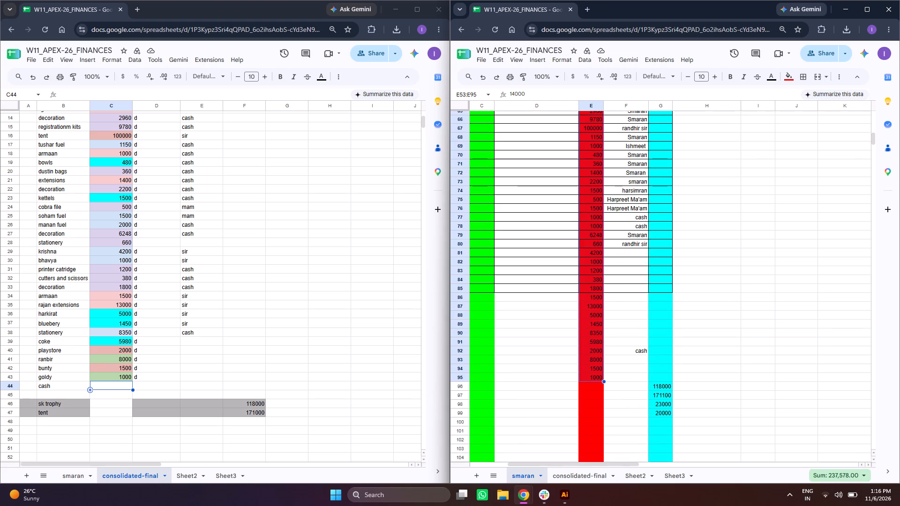
Check the total paid in smaran's cash utilisation table and inspect the reserved amount's formula.
scroll(729, 287, "left", 4)
scroll(729, 287, "up", 6)
scroll(729, 287, "left", 1)
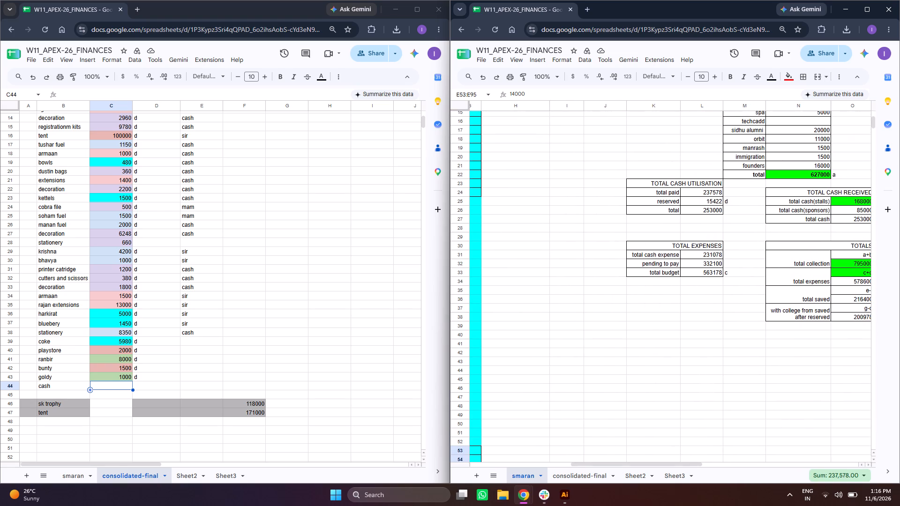
scroll(729, 287, "left", 1)
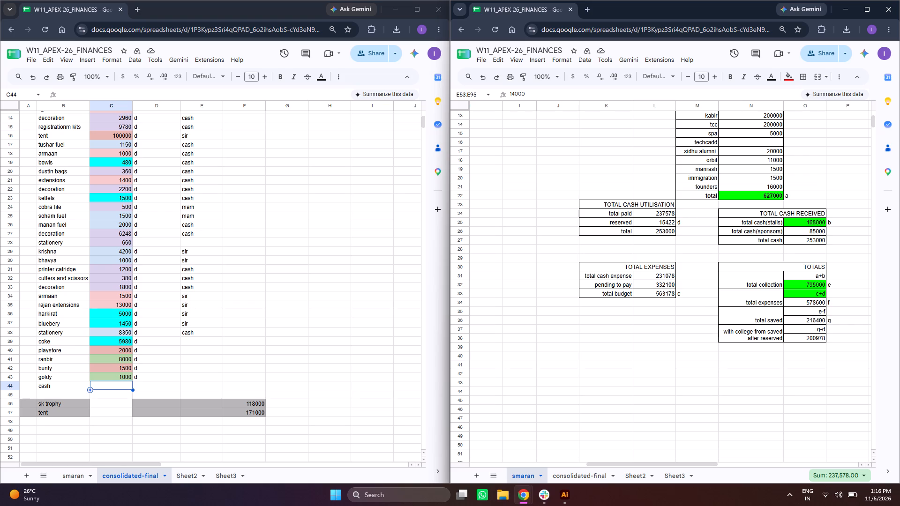
left_click(667, 222)
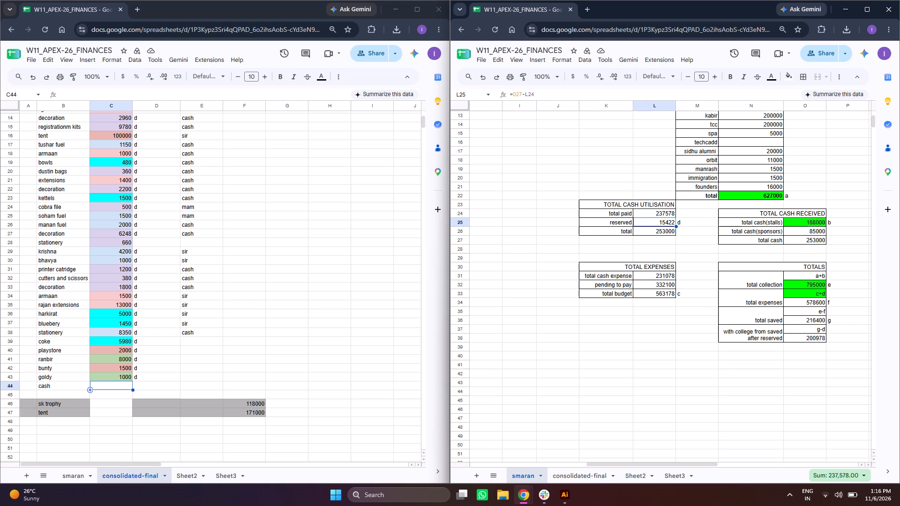
Sum consolidated-final's amount column and compare its expense rows with smaran's outgoing expenses, looking for a mismatched amount.
left_click(107, 105)
scroll(561, 293, "right", 5)
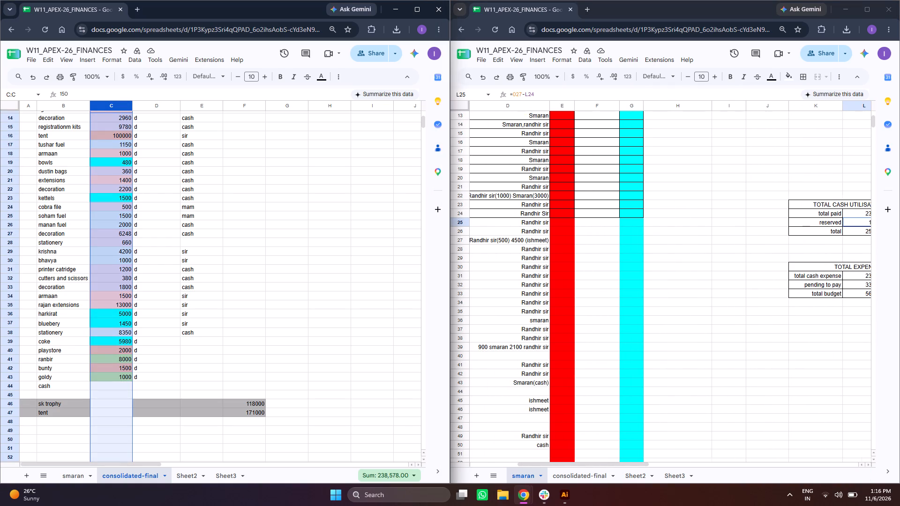
scroll(524, 200, "up", 3)
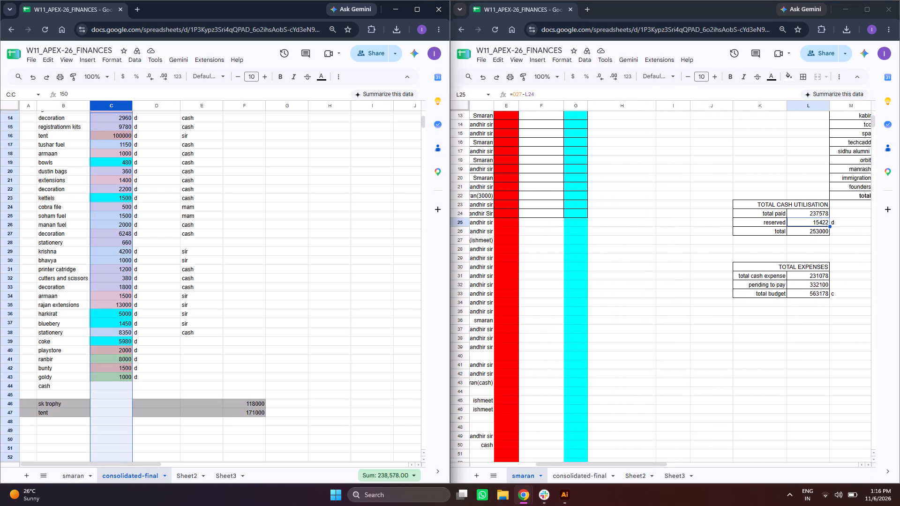
scroll(524, 200, "up", 2)
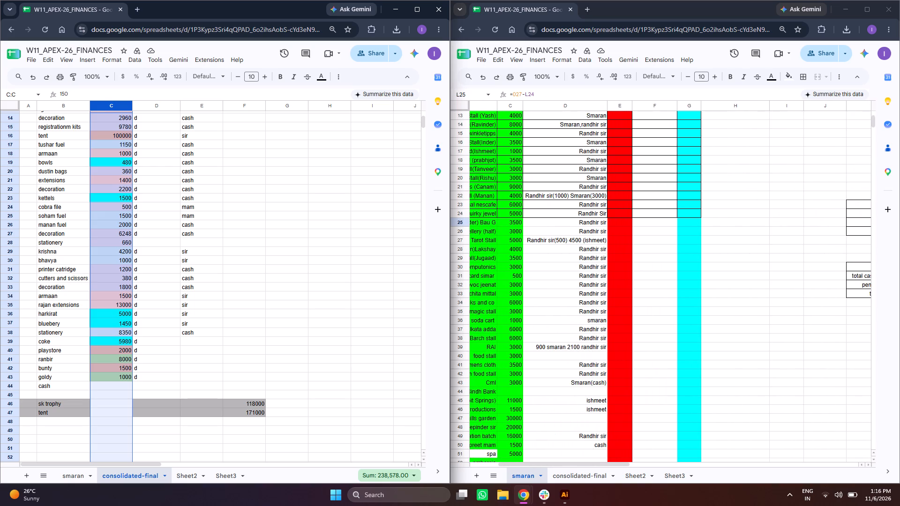
scroll(524, 200, "right", 3)
scroll(524, 200, "down", 2)
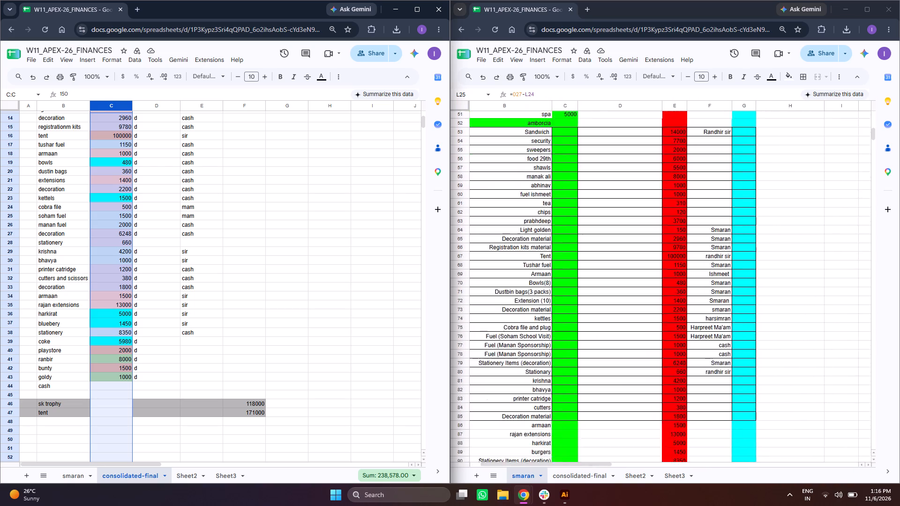
scroll(524, 200, "down", 3)
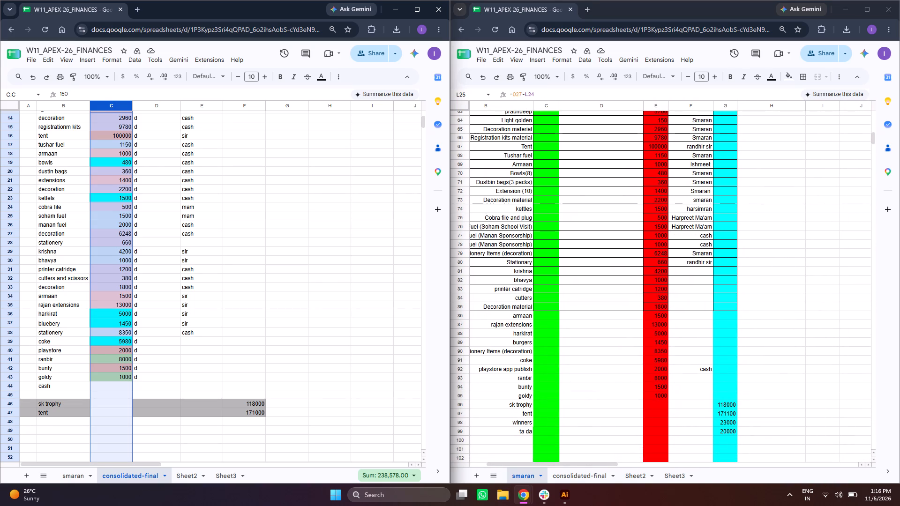
scroll(301, 215, "up", 5)
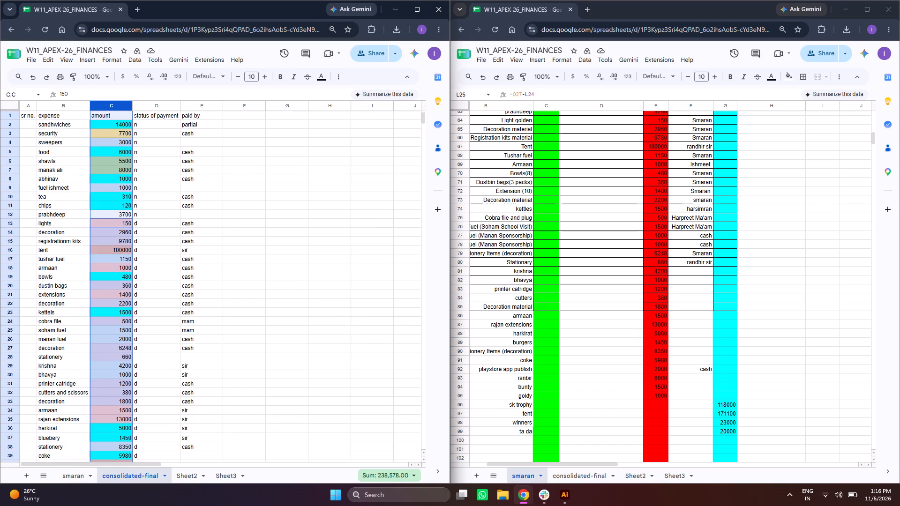
scroll(301, 215, "up", 4)
scroll(578, 248, "up", 5)
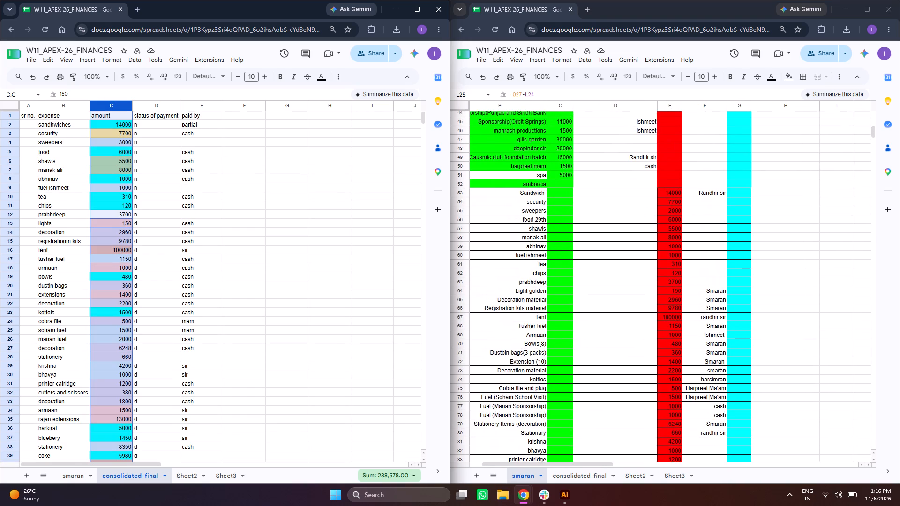
scroll(578, 248, "down", 1)
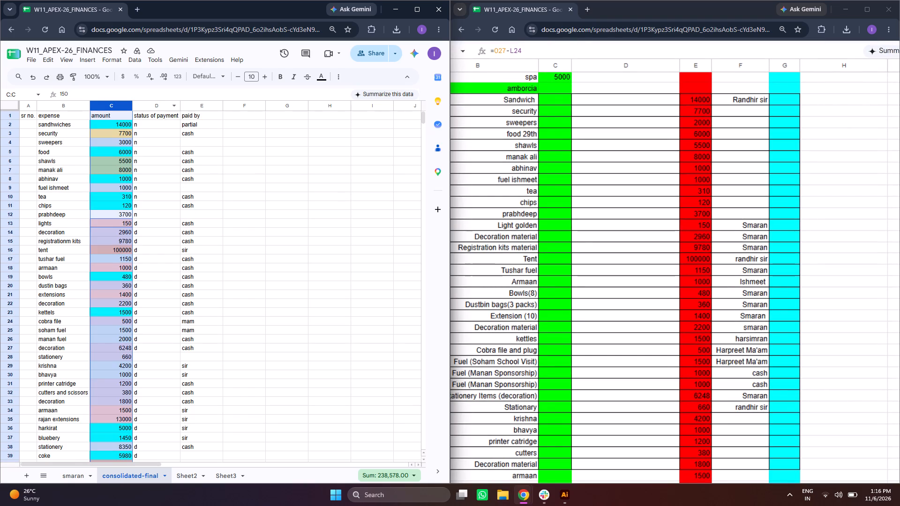
Set the sweepers amount in consolidated-final to 2000.
left_click(123, 141)
type("2000")
key("Return")
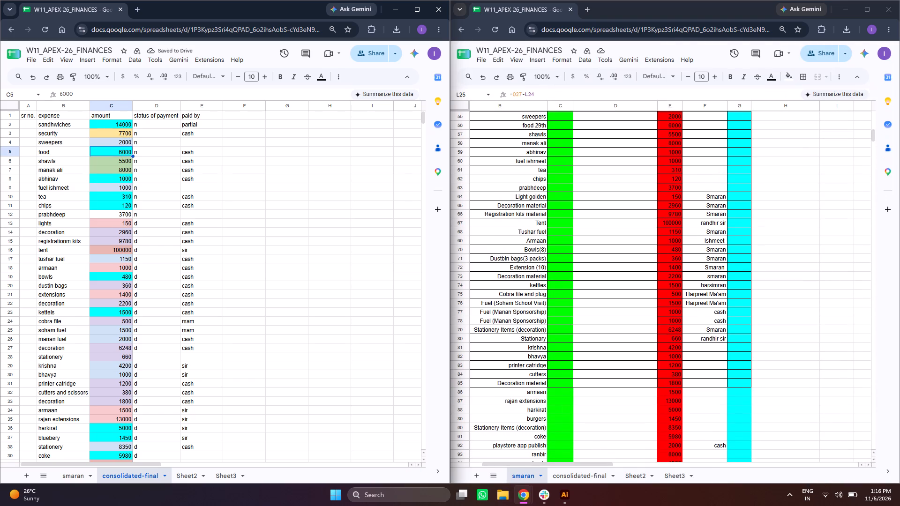
Sum consolidated-final's amount column again and compare it with the total paid in smaran's cash utilisation table.
left_click(98, 108)
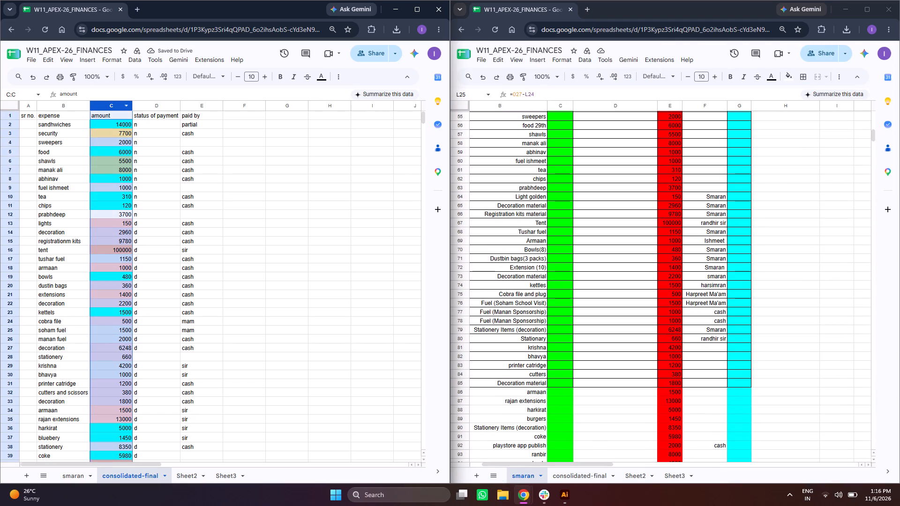
scroll(622, 314, "left", 7)
scroll(622, 314, "right", 6)
scroll(622, 314, "down", 2)
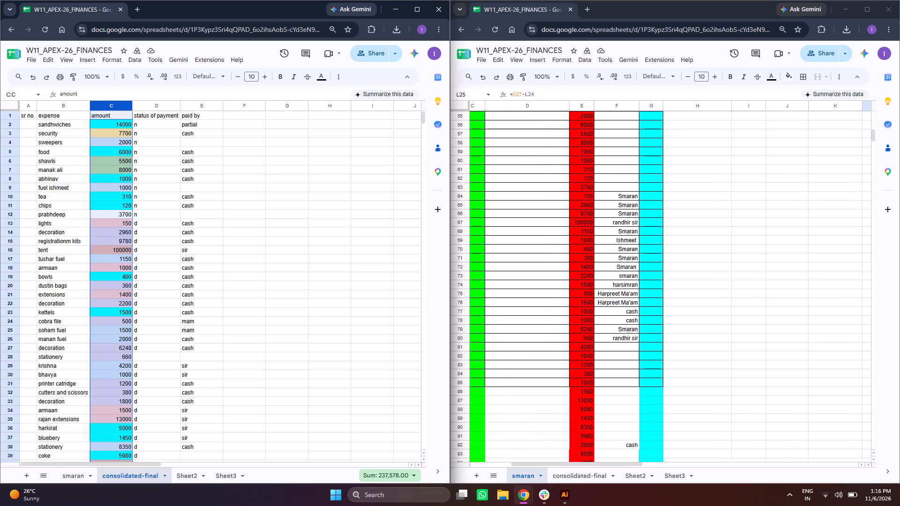
scroll(622, 314, "down", 5)
scroll(622, 314, "left", 4)
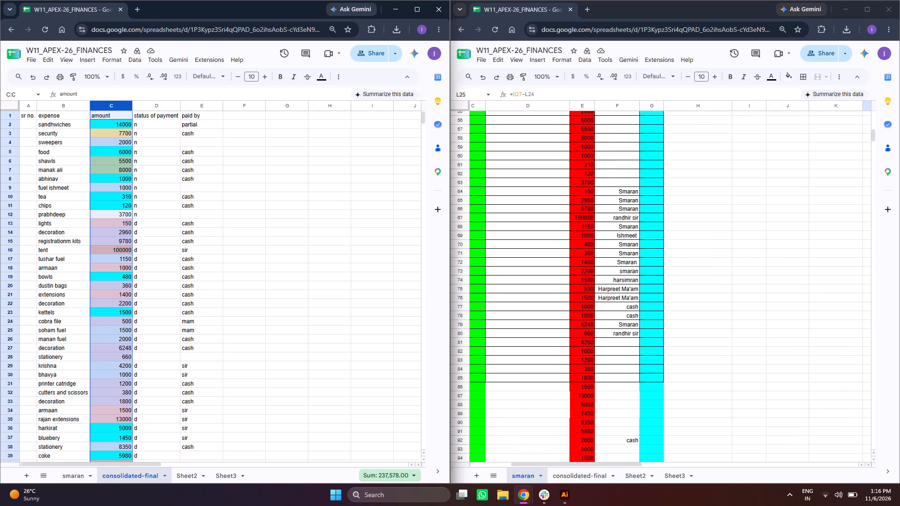
scroll(622, 314, "left", 6)
scroll(622, 314, "right", 3)
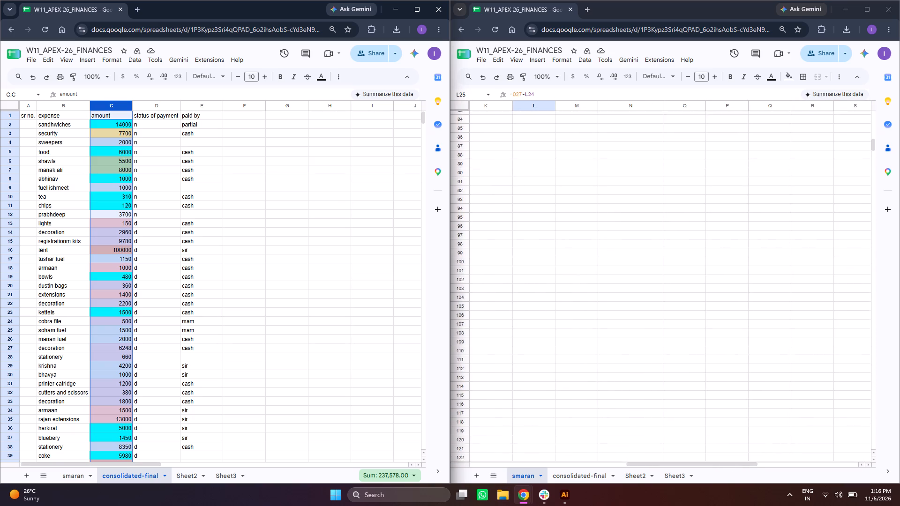
scroll(622, 314, "right", 2)
scroll(622, 314, "up", 9)
scroll(622, 314, "down", 1)
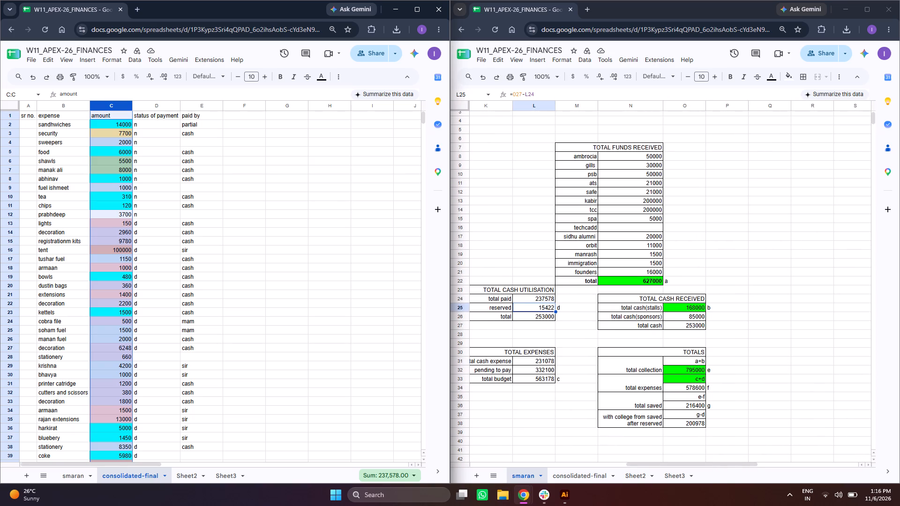
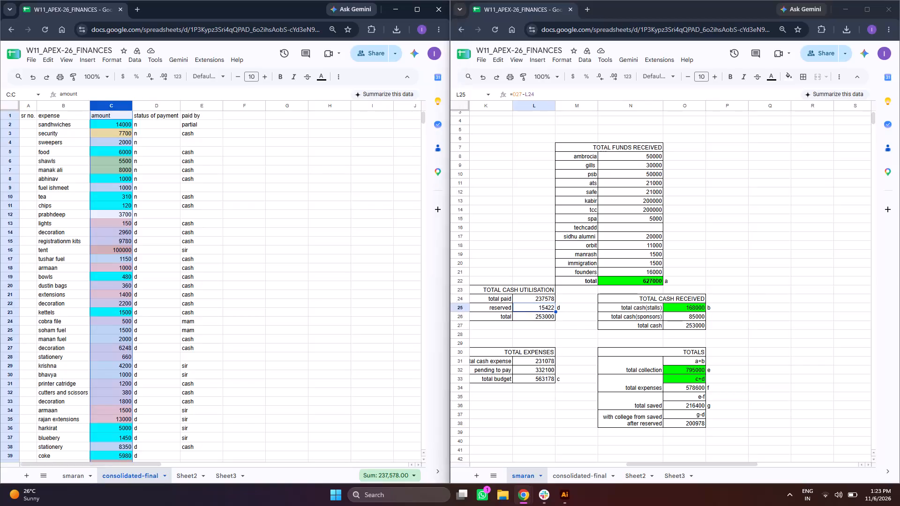
Enter 10880 in the empty cell directly below the cash utilisation total in the smaran sheet.
left_click(530, 328)
type("10880")
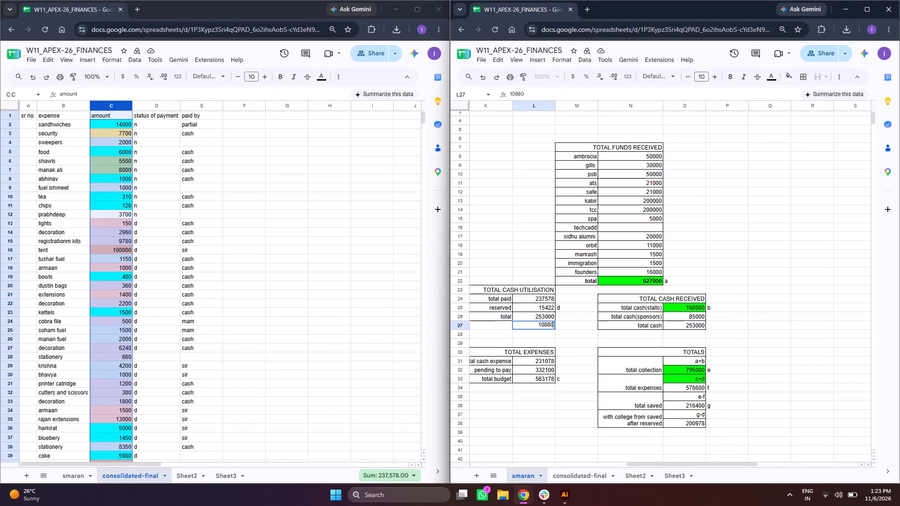
key("Return")
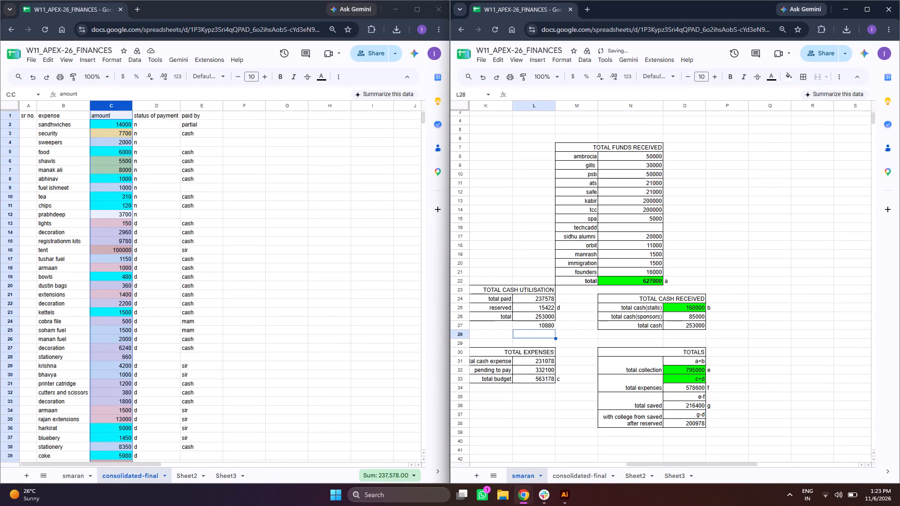
Review the last consolidated-final expenses, smaran's paid and pending expense rows, and the formula of the total funds received.
scroll(291, 320, "down", 3)
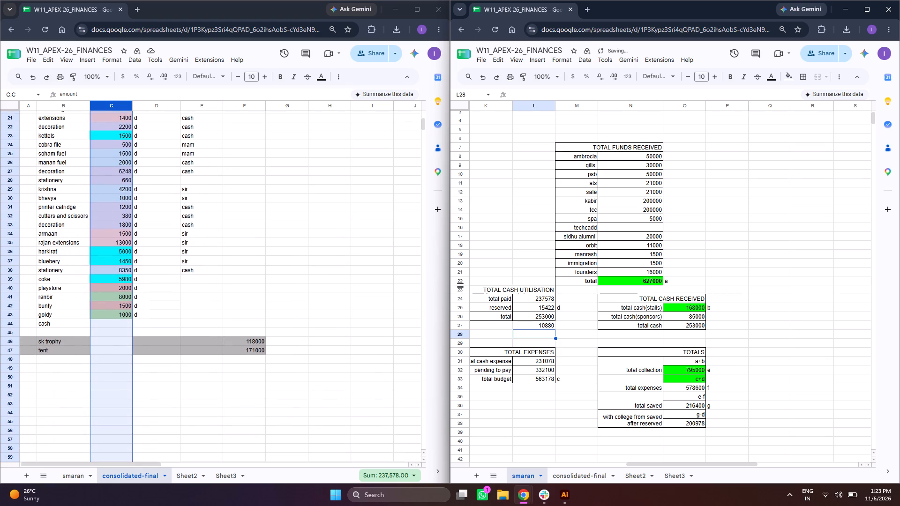
scroll(291, 320, "down", 1)
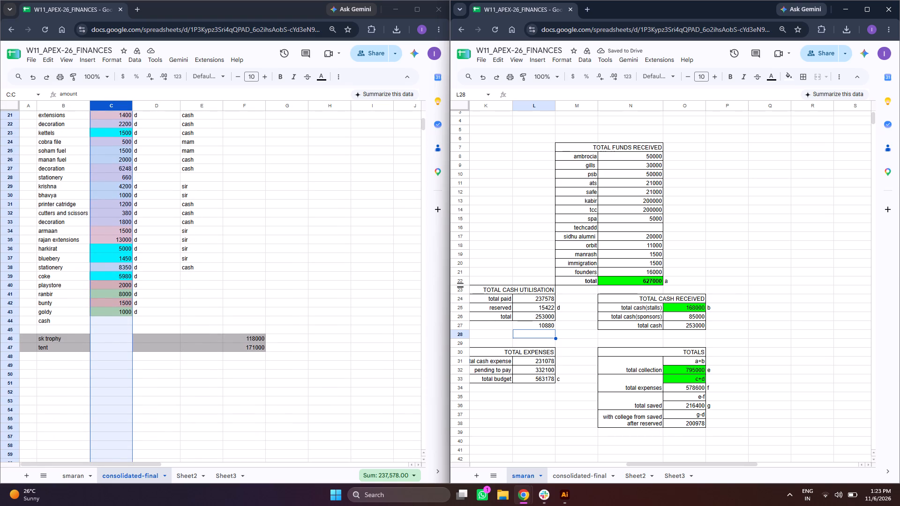
left_click(73, 472)
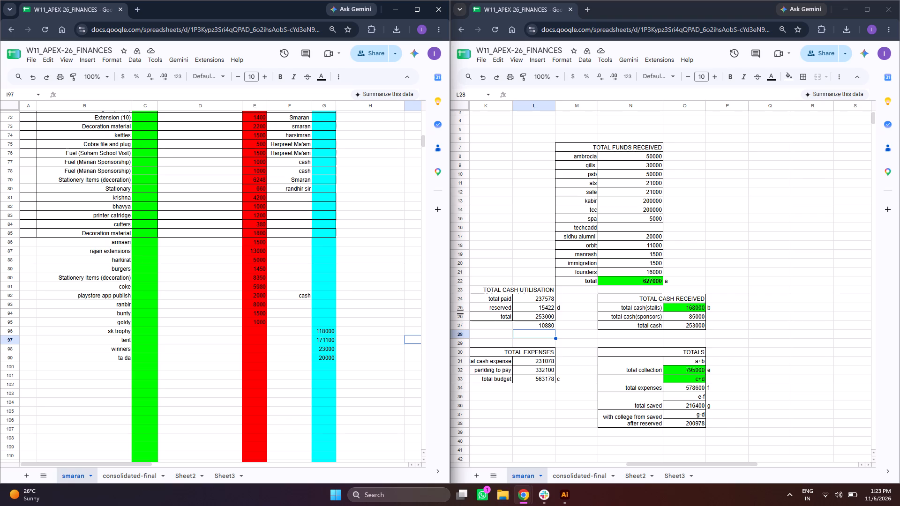
left_click(643, 283)
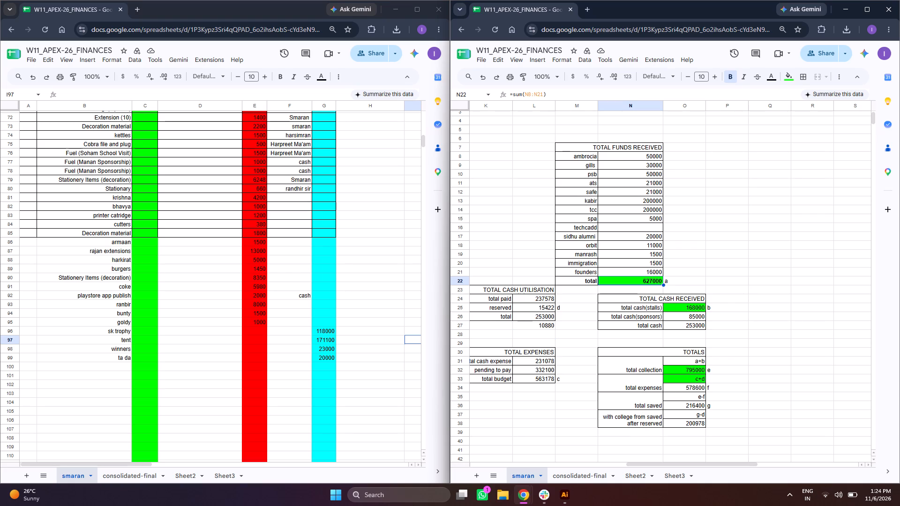
scroll(607, 212, "right", 9)
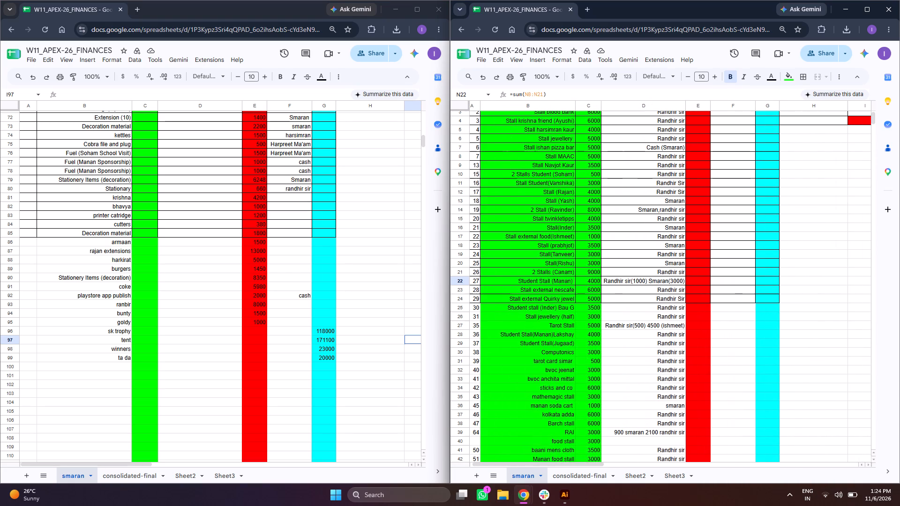
scroll(607, 212, "right", 1)
scroll(607, 217, "up", 8)
scroll(611, 229, "down", 8)
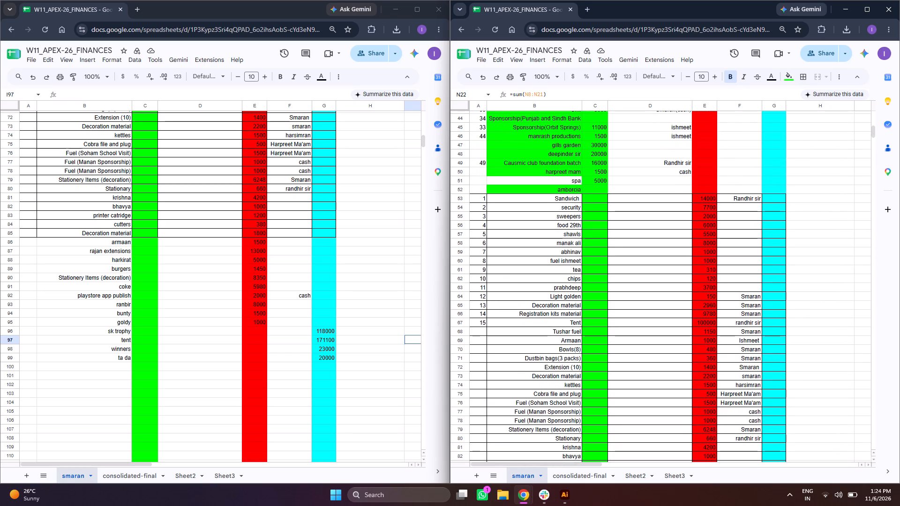
scroll(689, 310, "down", 3)
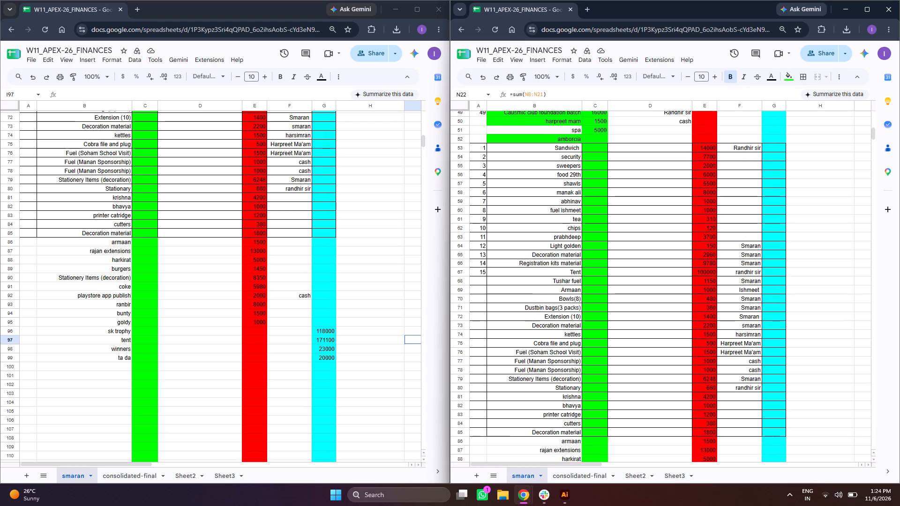
scroll(689, 310, "down", 2)
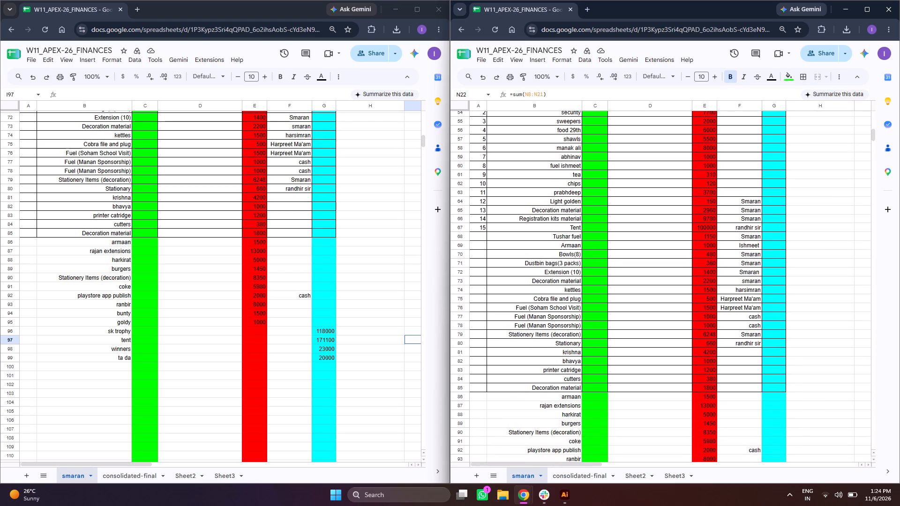
scroll(689, 310, "down", 4)
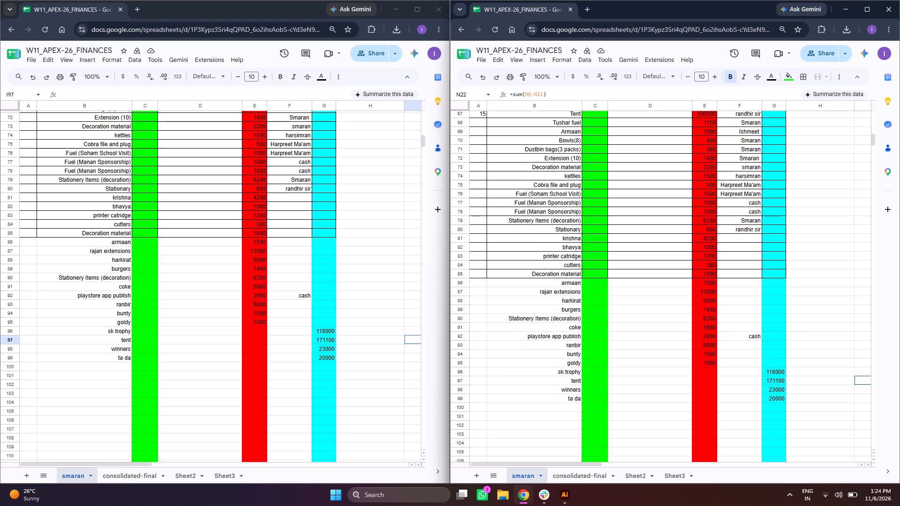
scroll(669, 321, "left", 5)
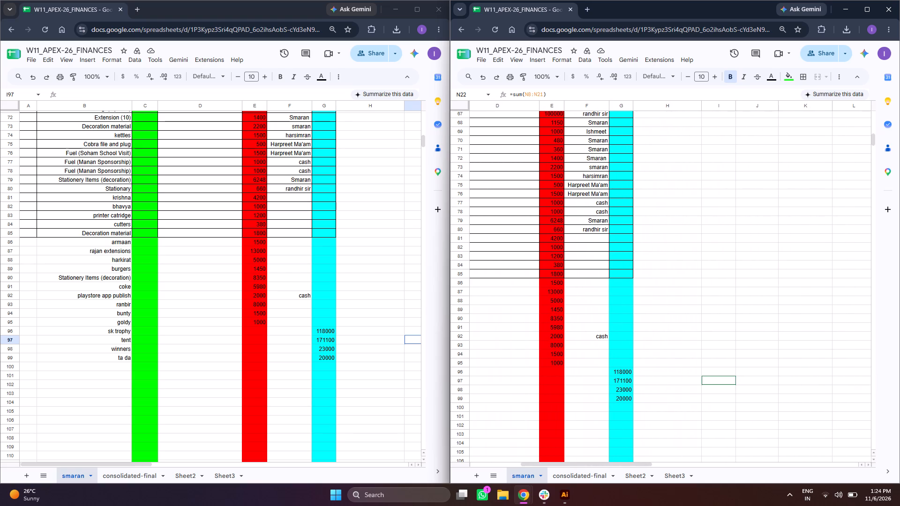
scroll(669, 321, "up", 2)
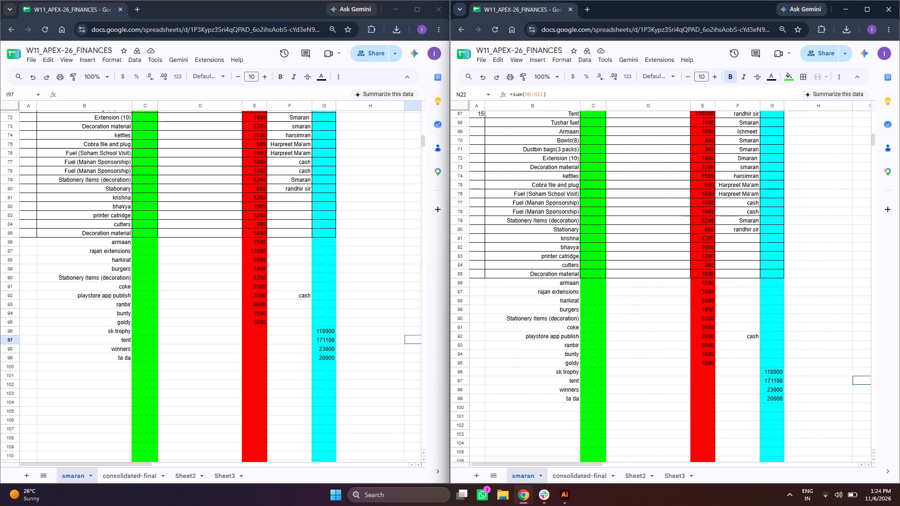
scroll(669, 321, "up", 7)
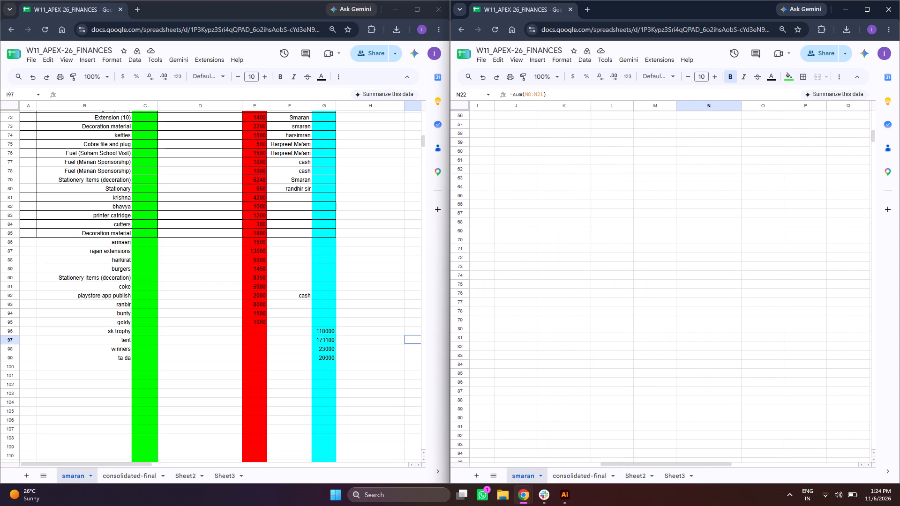
scroll(669, 321, "up", 4)
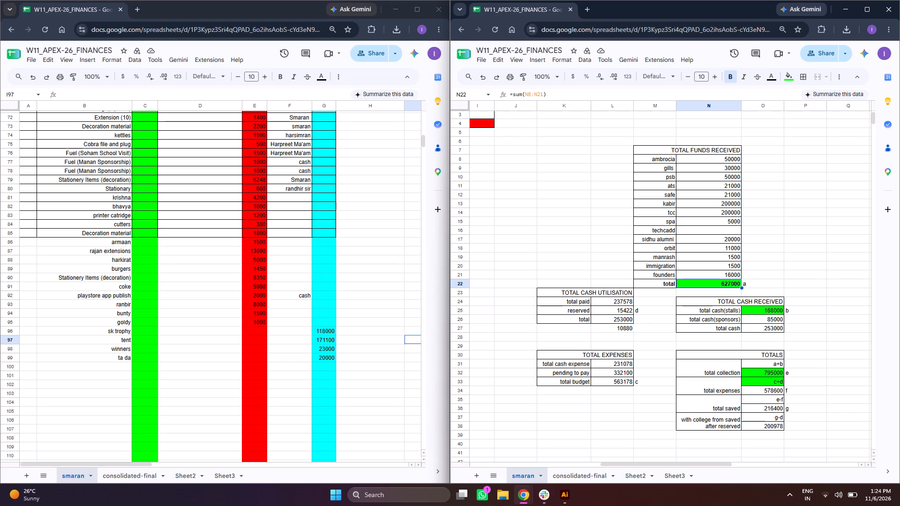
Go through smaran's expense list row by row from Sandwich to the second Stationery Items (decoration) entry, checking for missing expenses.
scroll(576, 368, "right", 6)
scroll(576, 368, "down", 4)
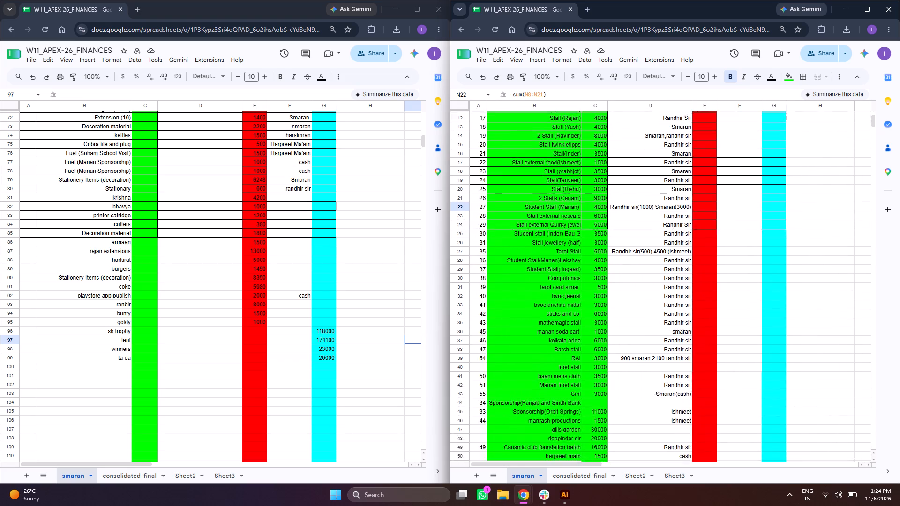
scroll(576, 368, "down", 7)
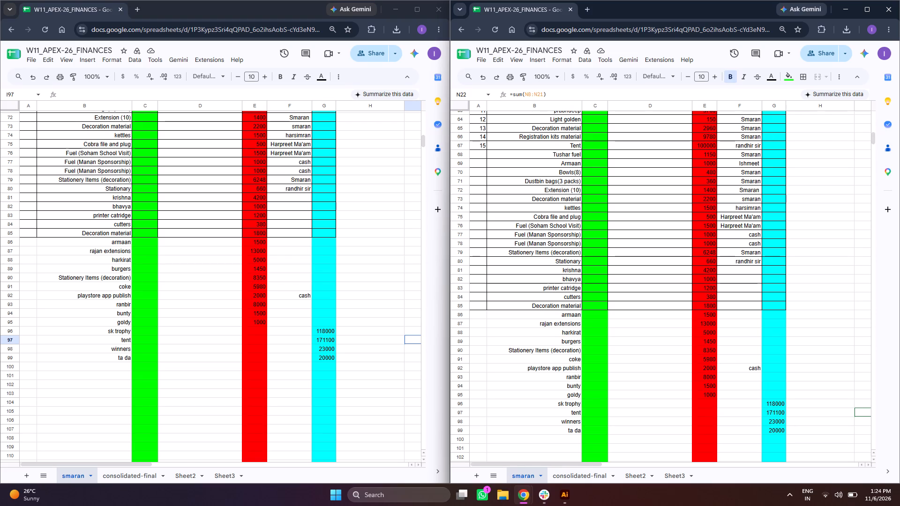
scroll(571, 427, "up", 2)
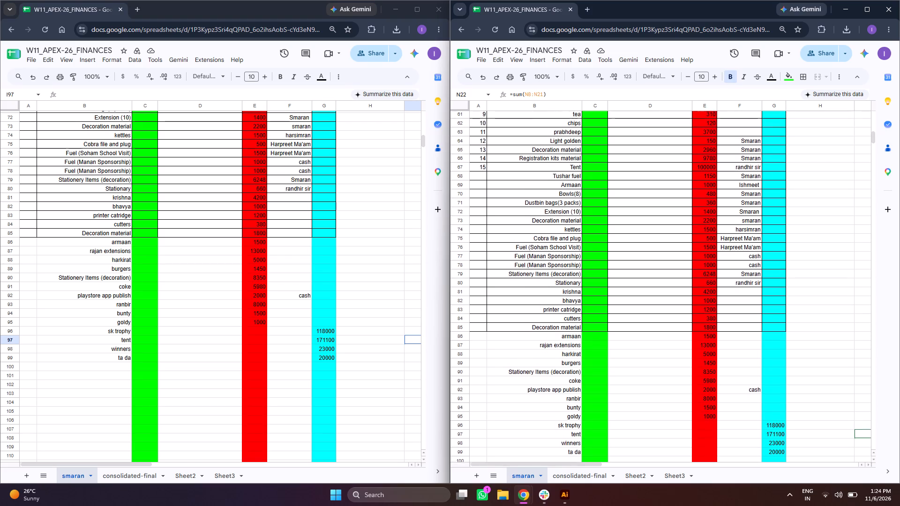
scroll(571, 427, "up", 5)
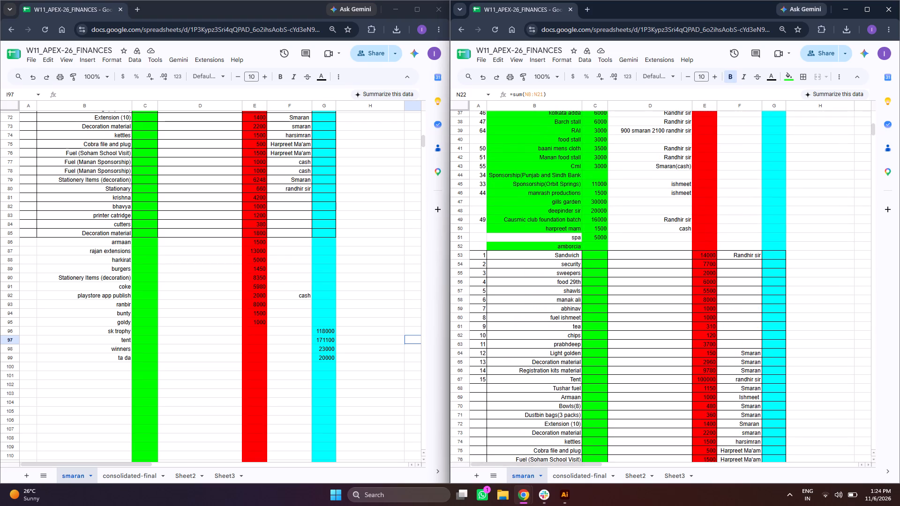
scroll(571, 427, "down", 2)
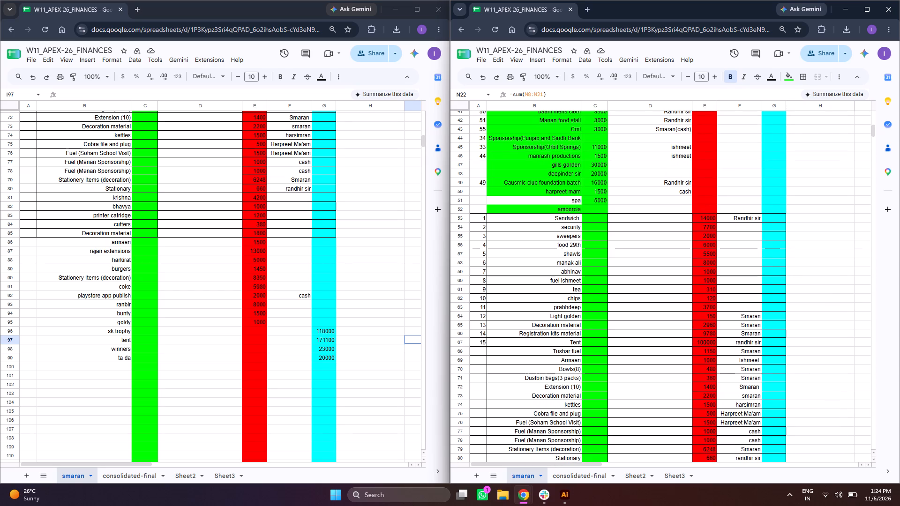
left_click(578, 218)
key("Down")
key("Down")
key("Down")
key("Down")
key("Down")
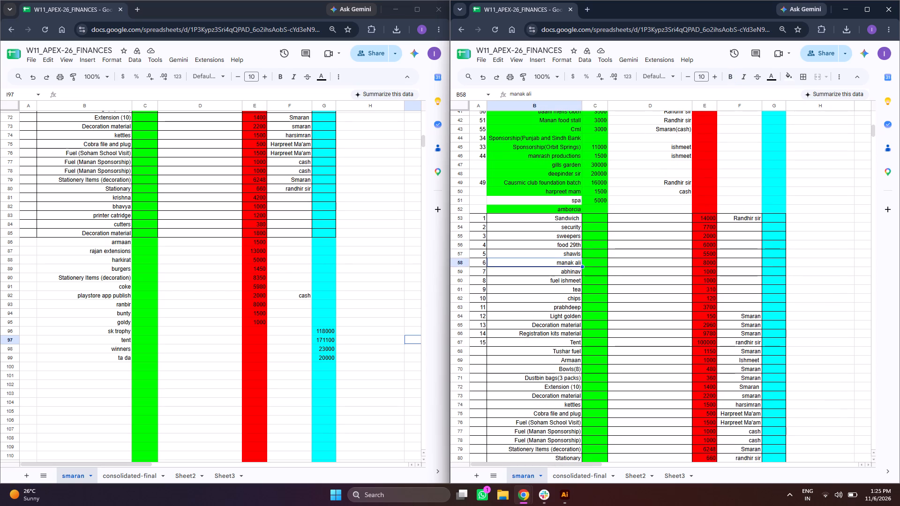
key("Down")
key("Down")
key("Down")
key("Down")
key("Down")
key("Down")
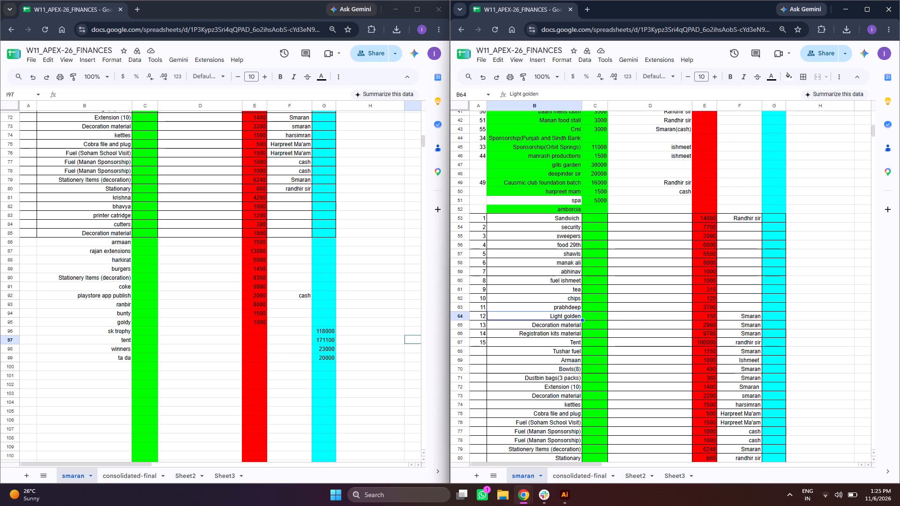
key("Down")
key("Down")
key("Down")
key("Down")
key("Down")
key("Down")
key("Down")
key("Down")
key("Down")
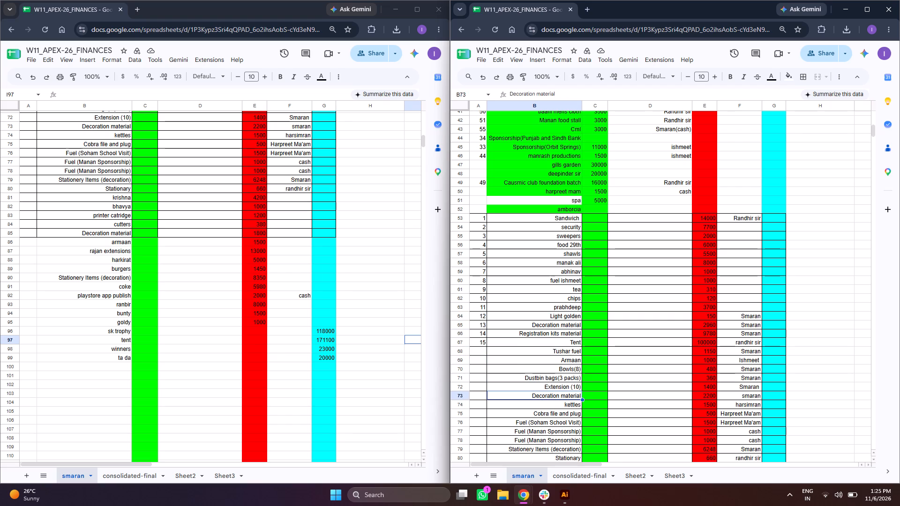
key("Down")
key("Down")
key("Down")
key("Down")
key("Down")
key("Down")
key("Down")
key("Down")
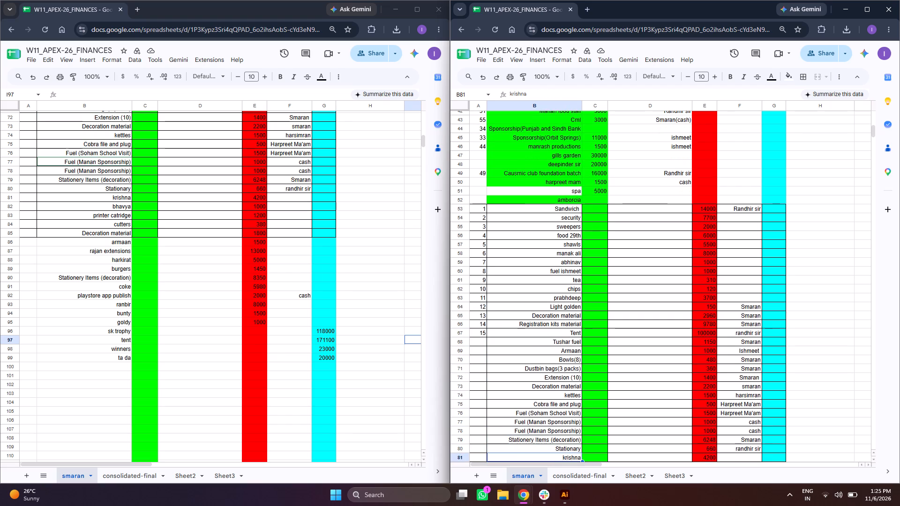
key("Down")
key("Down")
key("Down")
key("Down")
key("Down")
key("Down")
key("Down")
key("Down")
key("Down")
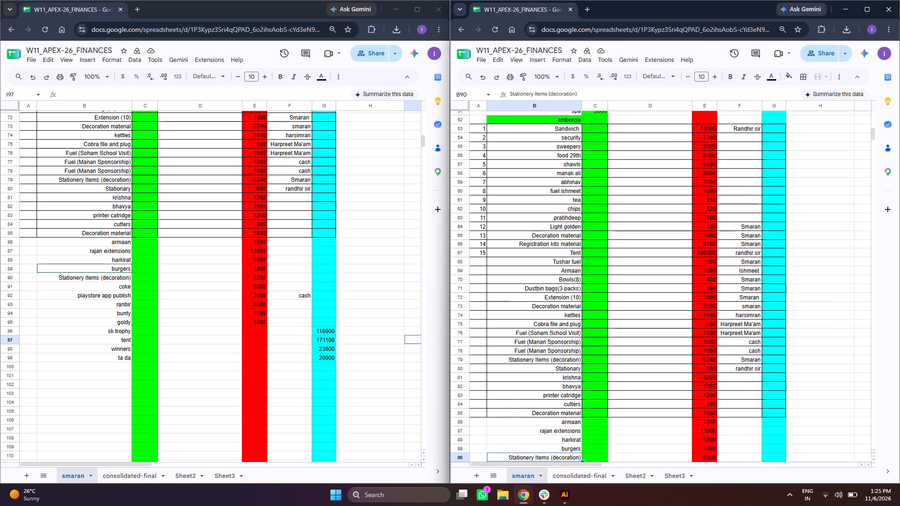
Sum the individual funds received from ambrocia to founders, and add up the funds total and total cash (stalls).
scroll(757, 115, "up", 6)
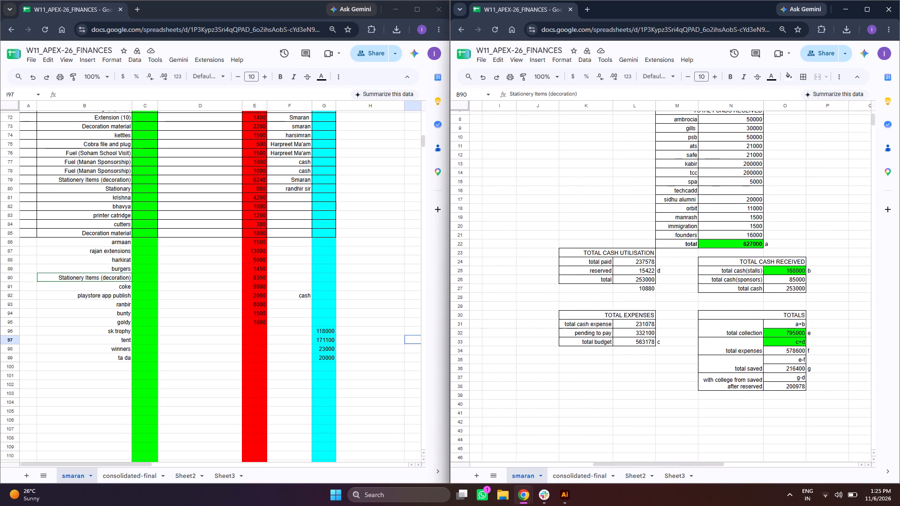
scroll(757, 115, "up", 3)
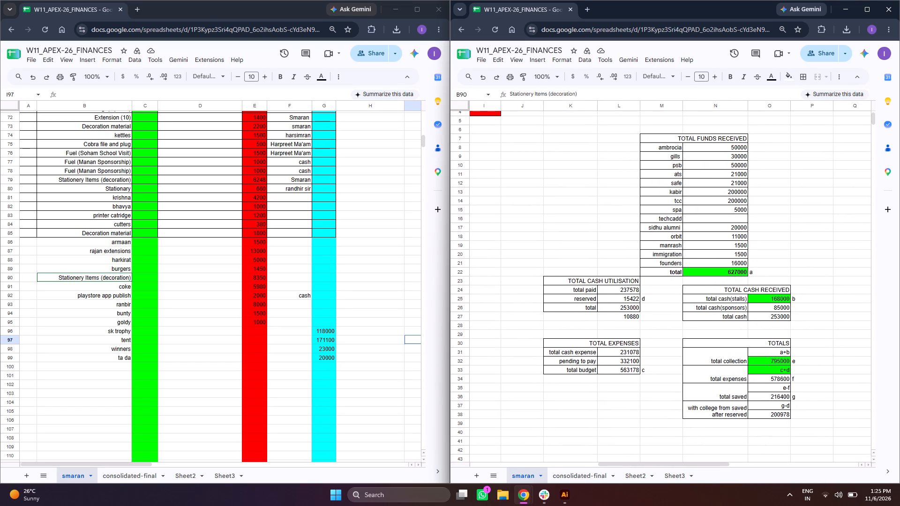
left_click_drag(717, 145, 722, 266)
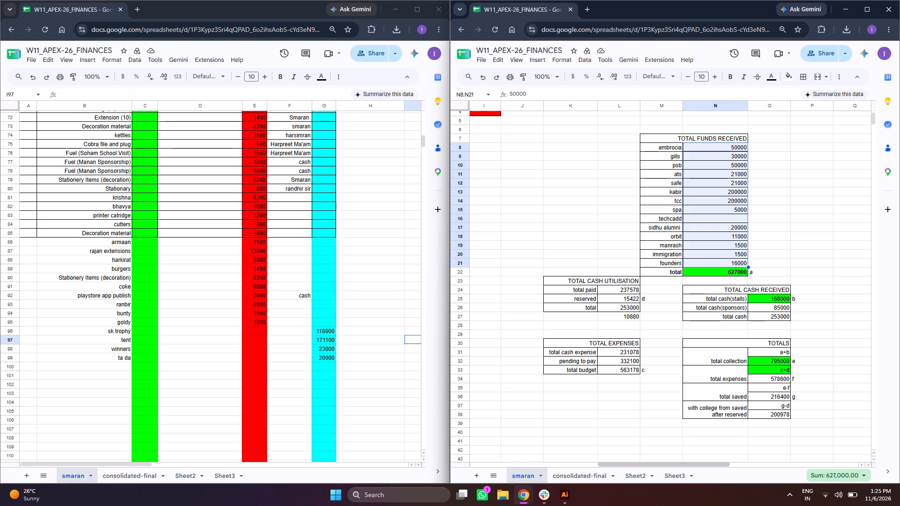
left_click(637, 394)
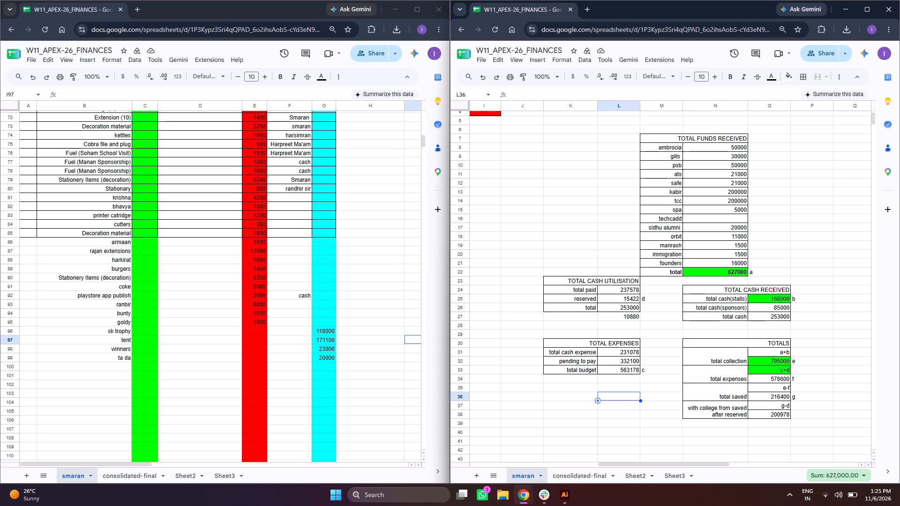
left_click(723, 269)
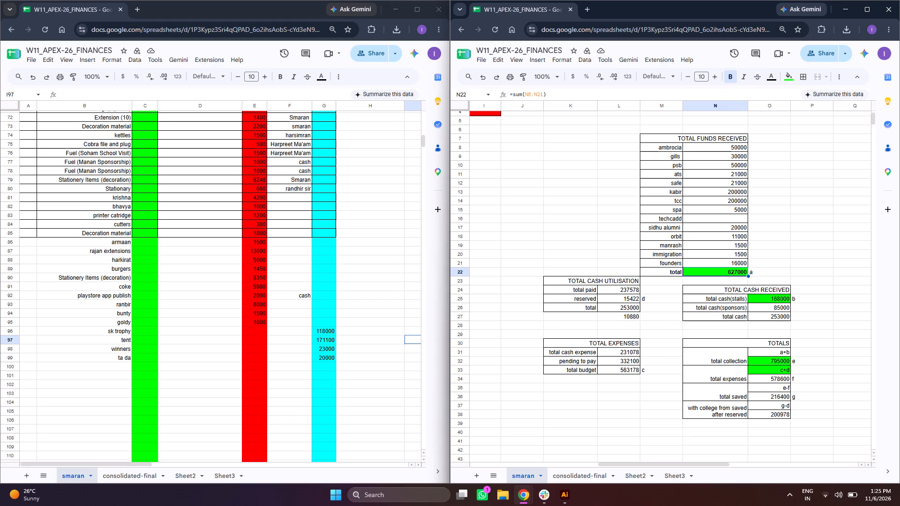
left_click(774, 296, "ctrl")
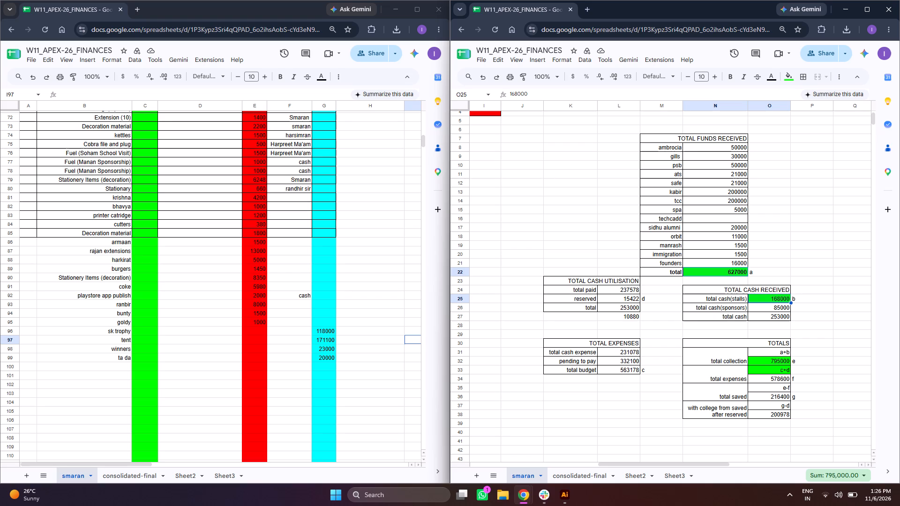
Insert an empty row between goldy and sk trophy in smaran's expense list and select its expense name cell.
scroll(774, 296, "right", 1)
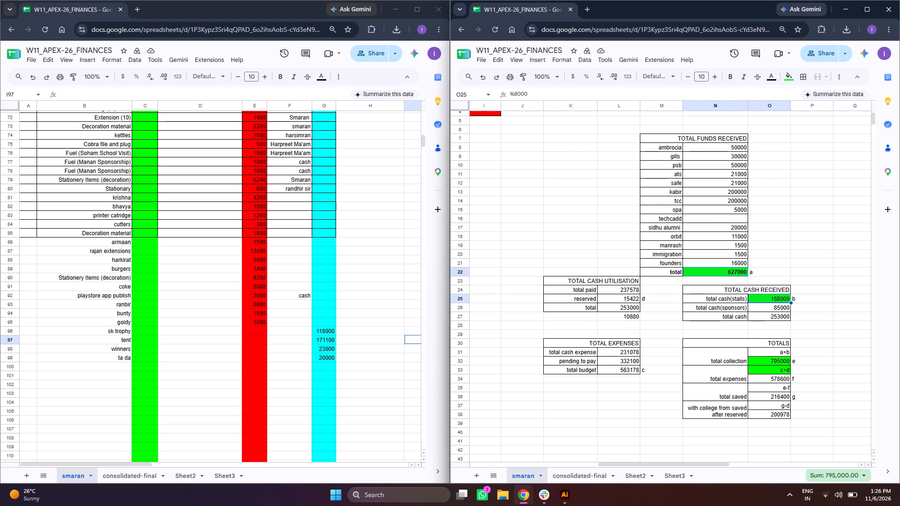
scroll(665, 391, "right", 9)
scroll(665, 391, "down", 7)
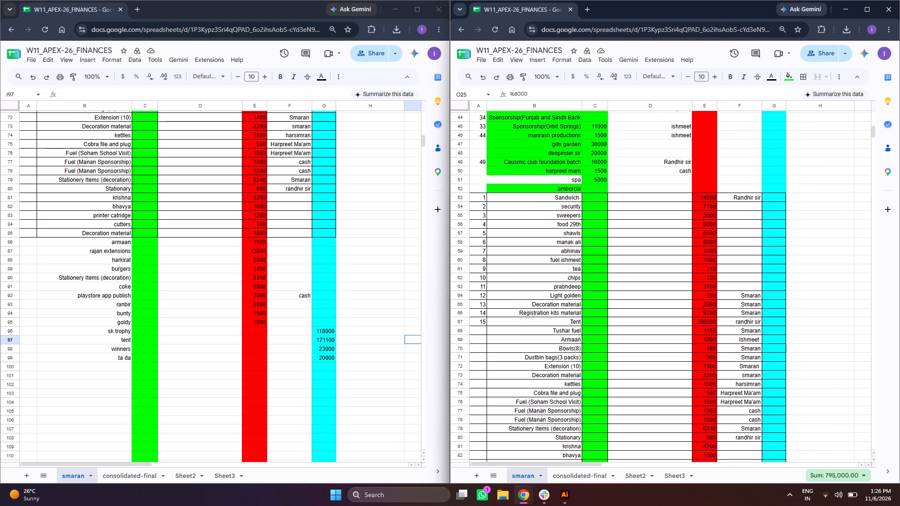
scroll(665, 391, "down", 4)
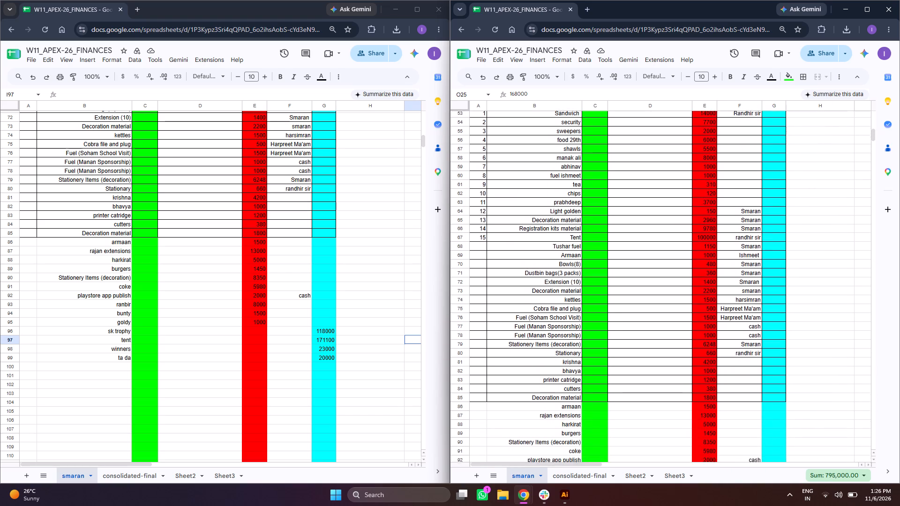
scroll(665, 391, "down", 4)
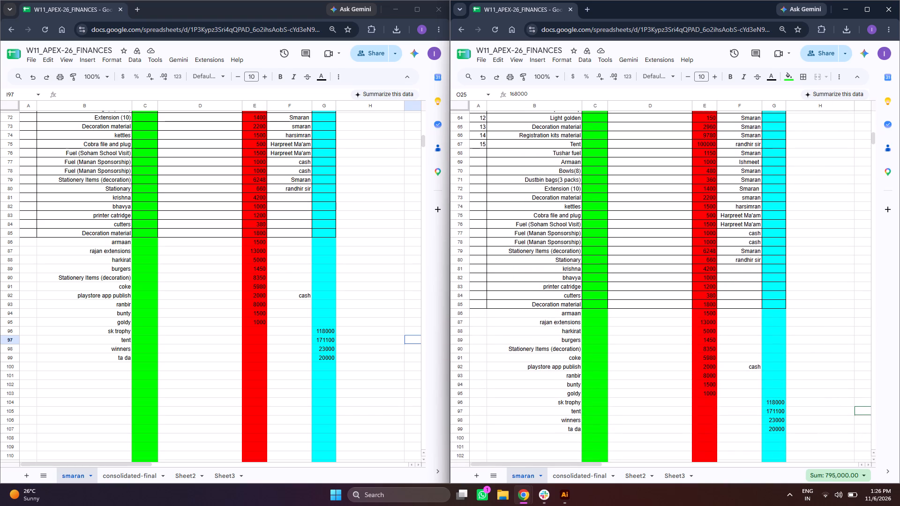
left_click(551, 438)
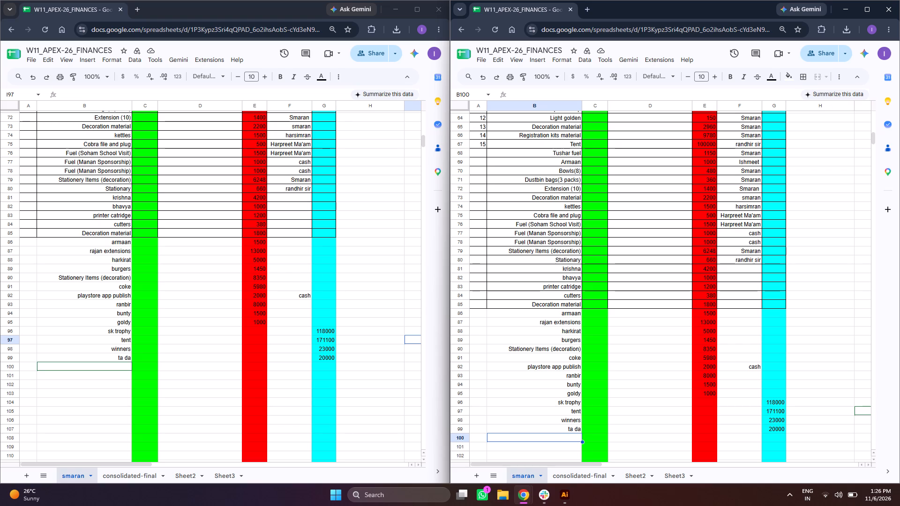
left_click(462, 401)
right_click(462, 401)
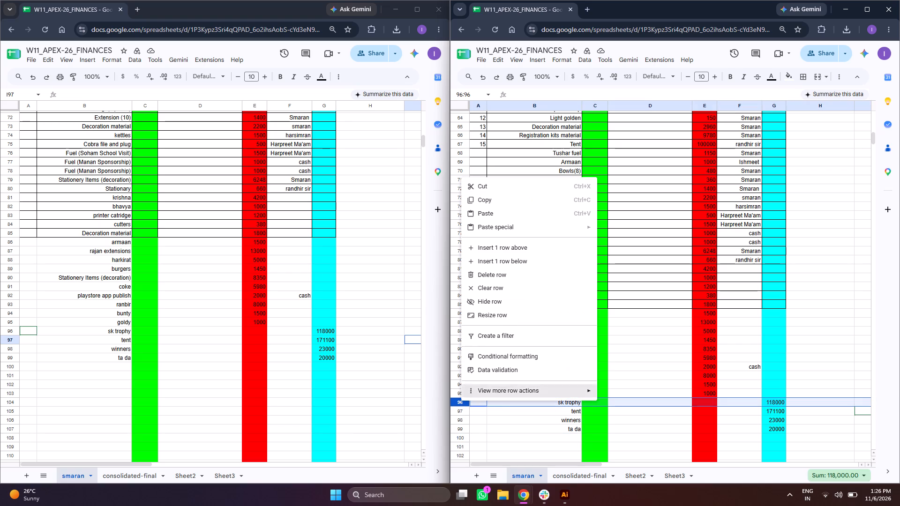
left_click(530, 249)
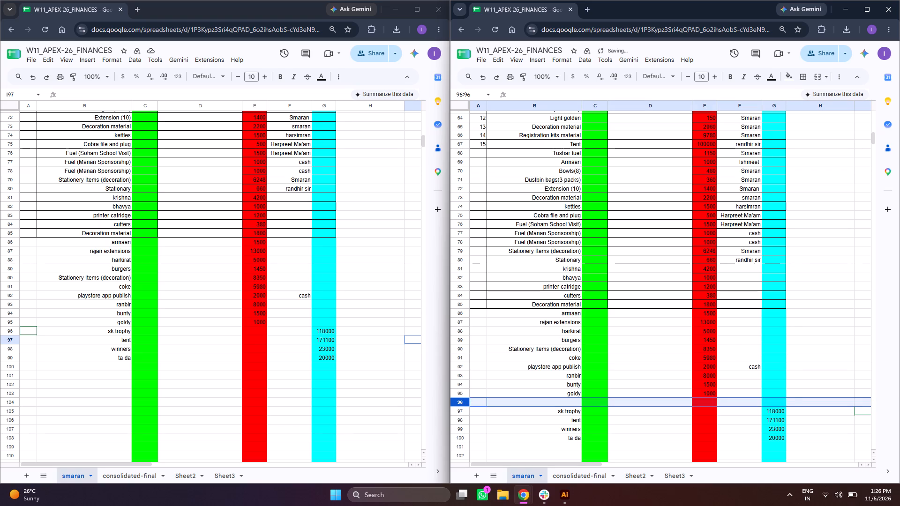
left_click(570, 403)
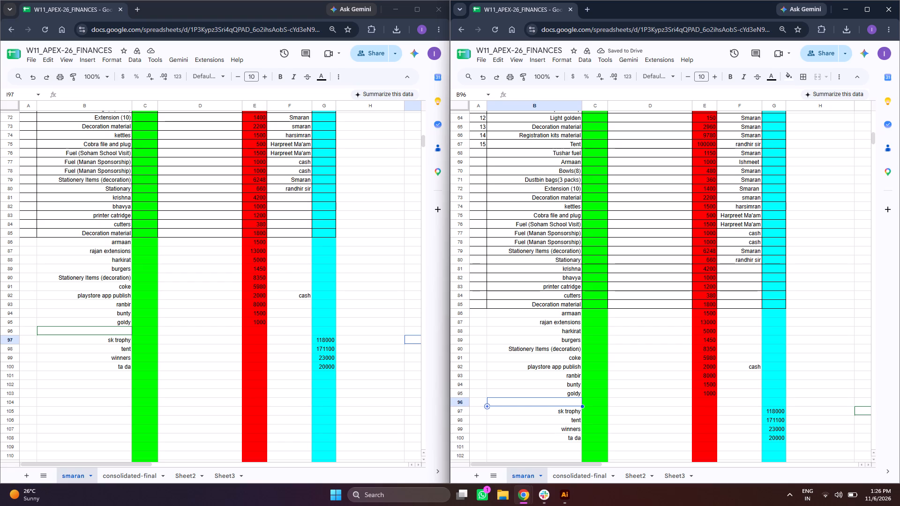
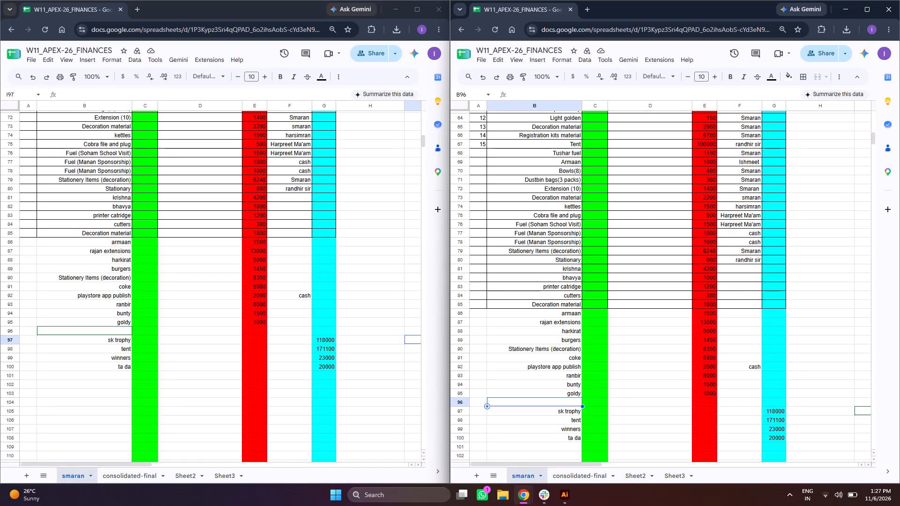
Fill the empty row below goldy in smaran with the expense HOD MAM and an amount of 3500.
type("HOD MAM")
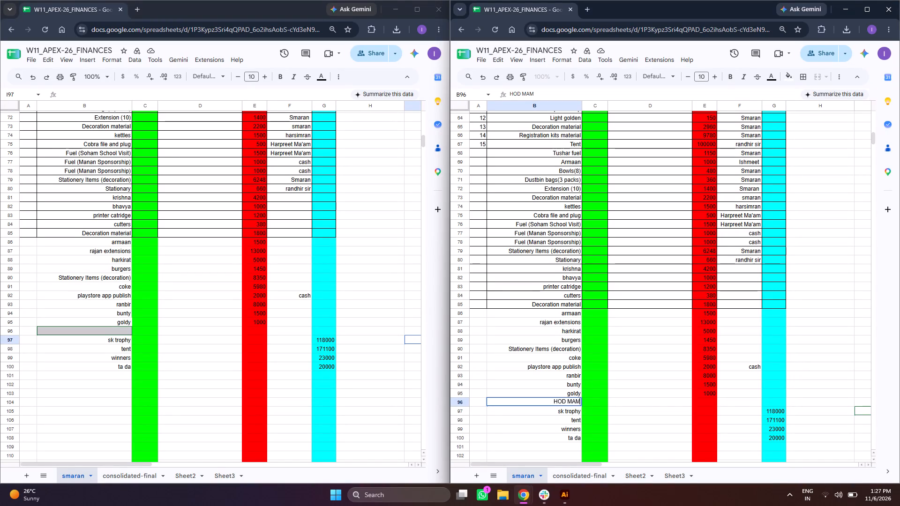
left_click(698, 403)
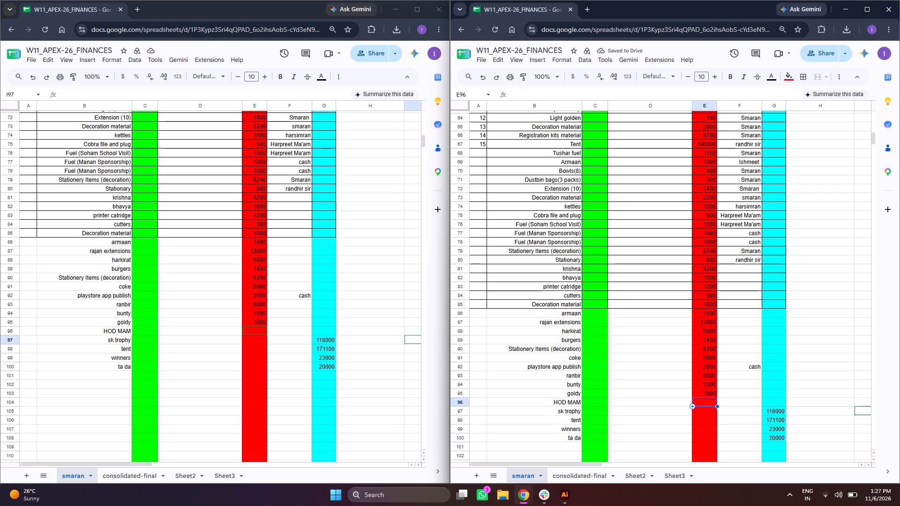
type("3500")
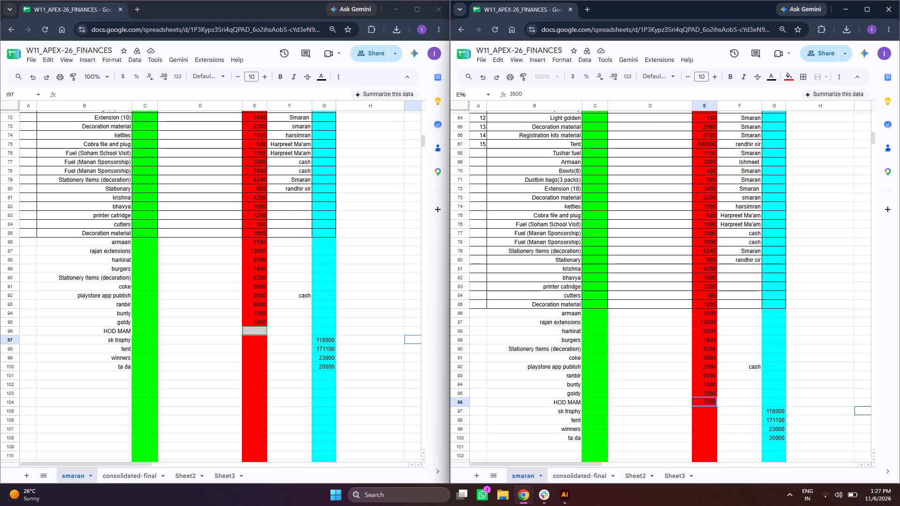
key("Return")
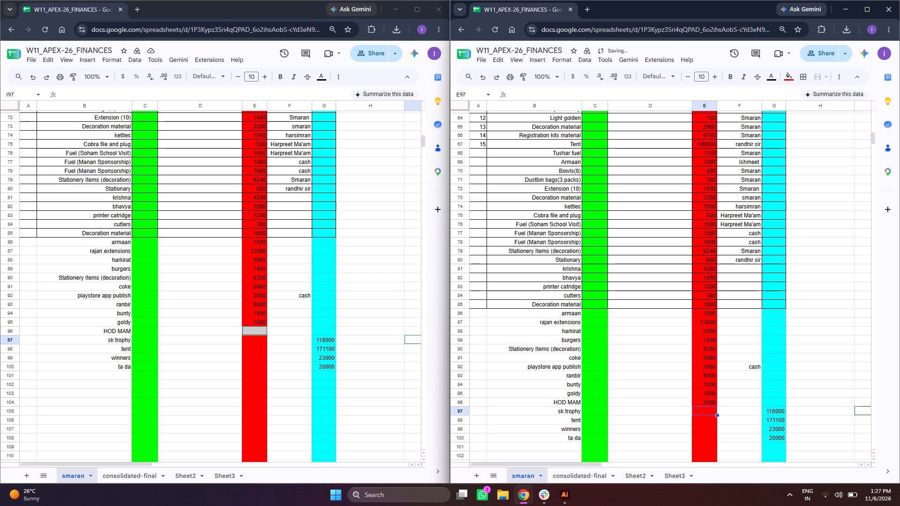
Replace the cash entry below goldy in consolidated-final with HOD MAM, amount 3500 and payment status D.
left_click(574, 477)
scroll(560, 368, "down", 1)
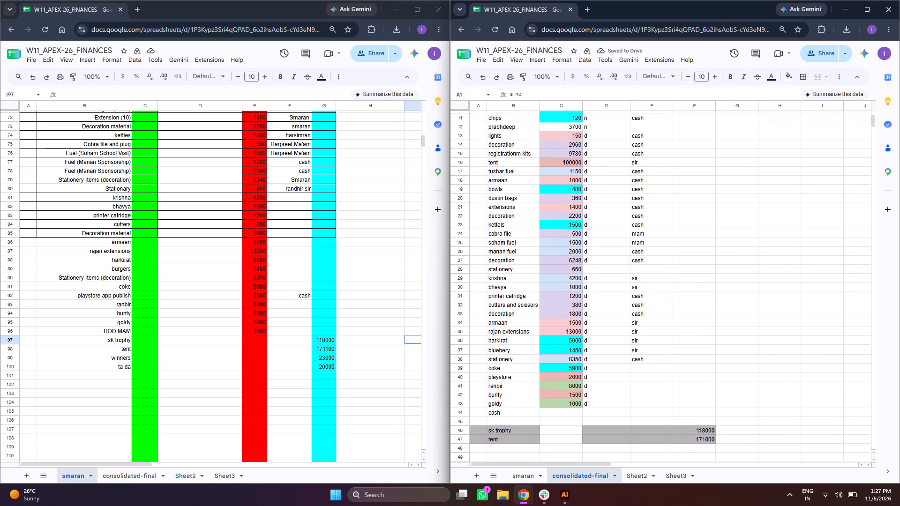
scroll(560, 368, "down", 2)
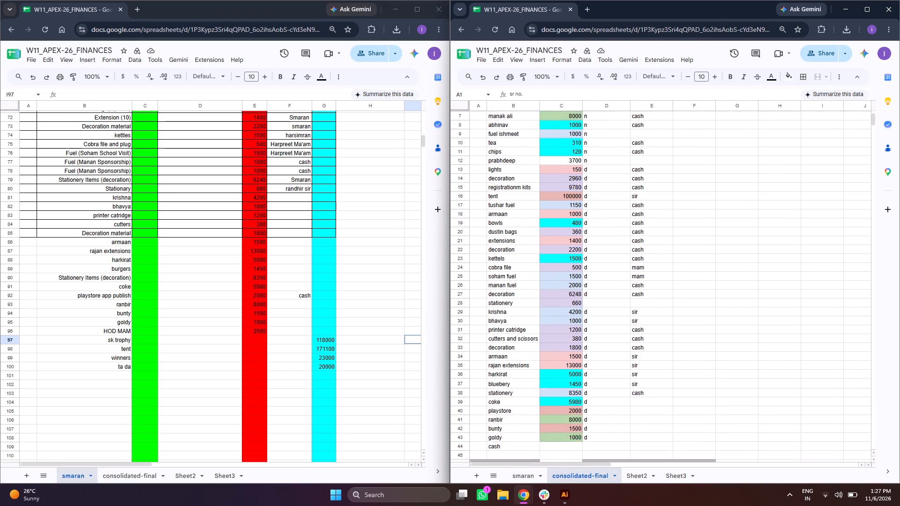
scroll(560, 368, "down", 1)
left_click(501, 394)
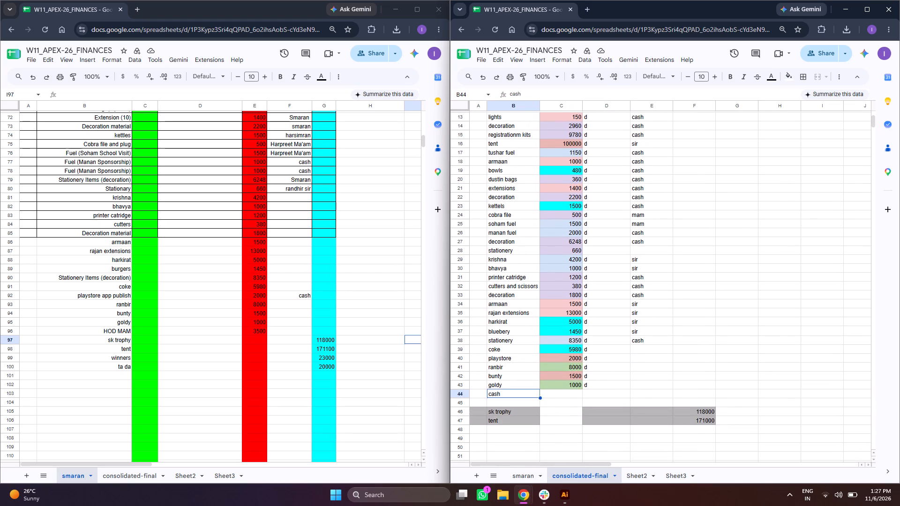
type("HOD MAM")
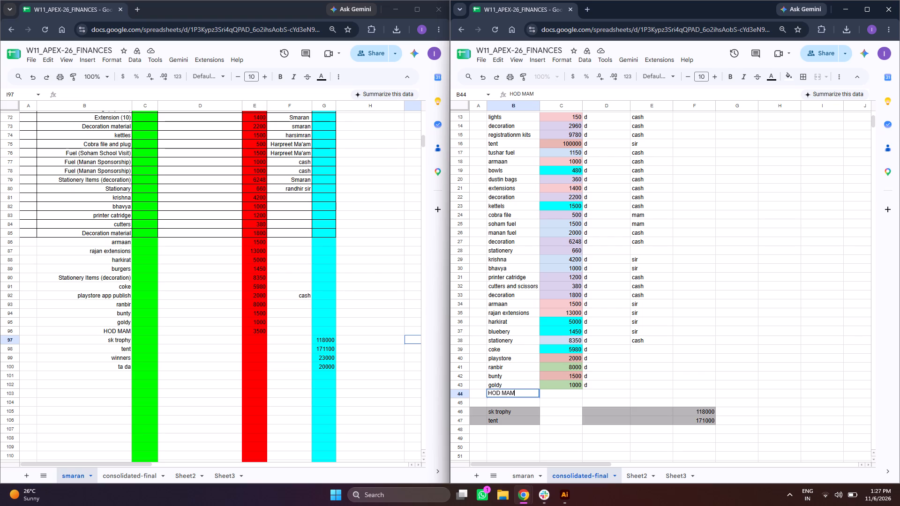
key("Right")
type("3500")
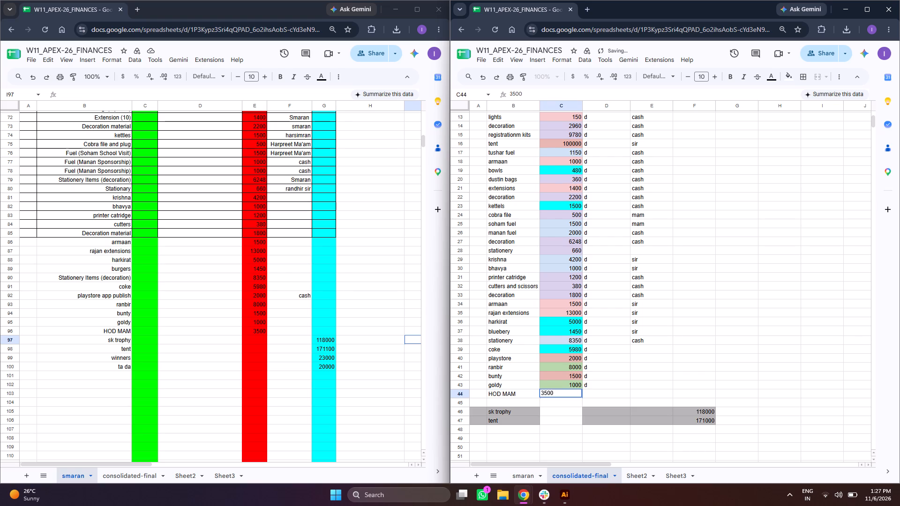
key("Right")
key("d")
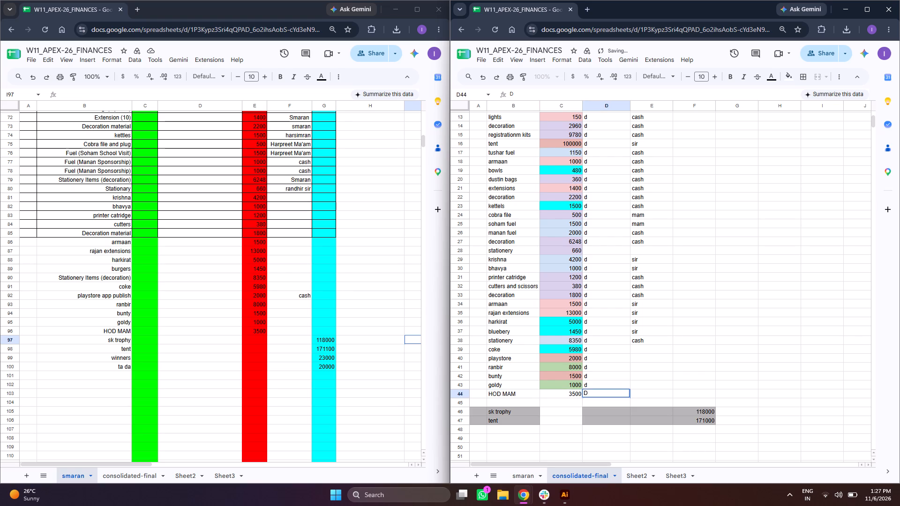
left_click(556, 459)
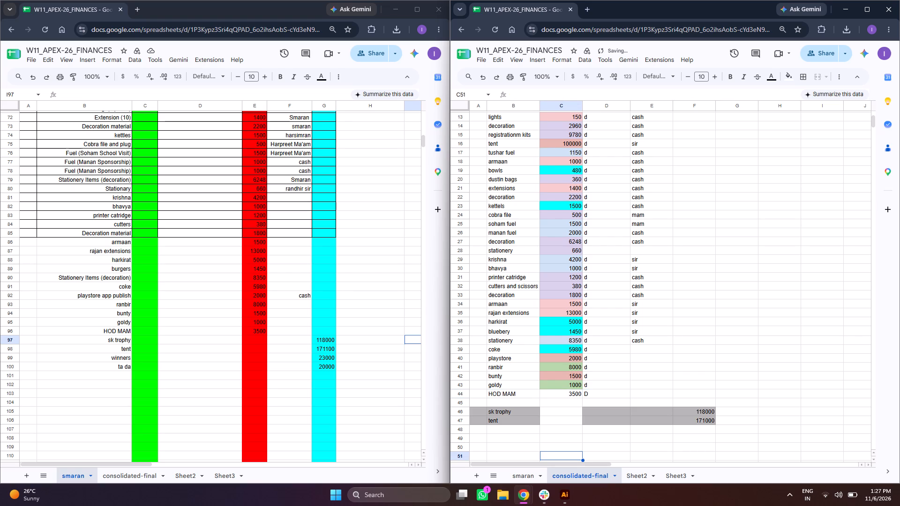
left_click(126, 481)
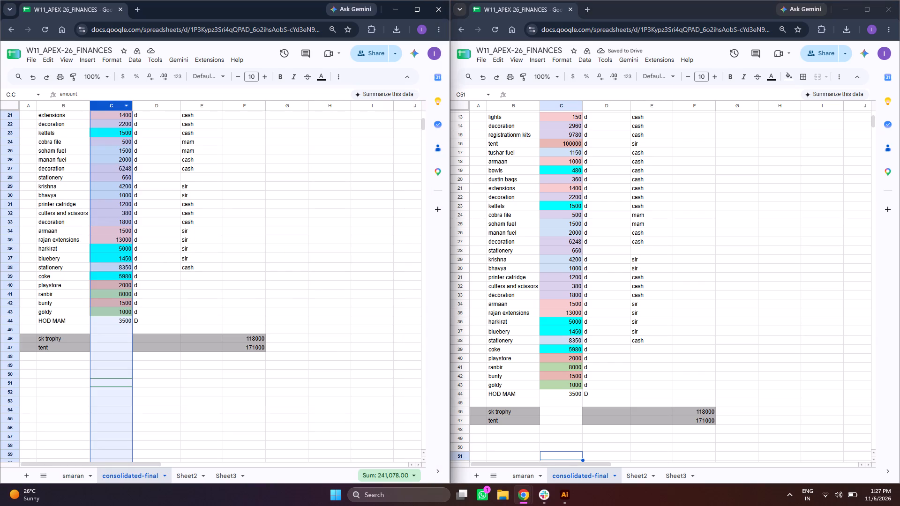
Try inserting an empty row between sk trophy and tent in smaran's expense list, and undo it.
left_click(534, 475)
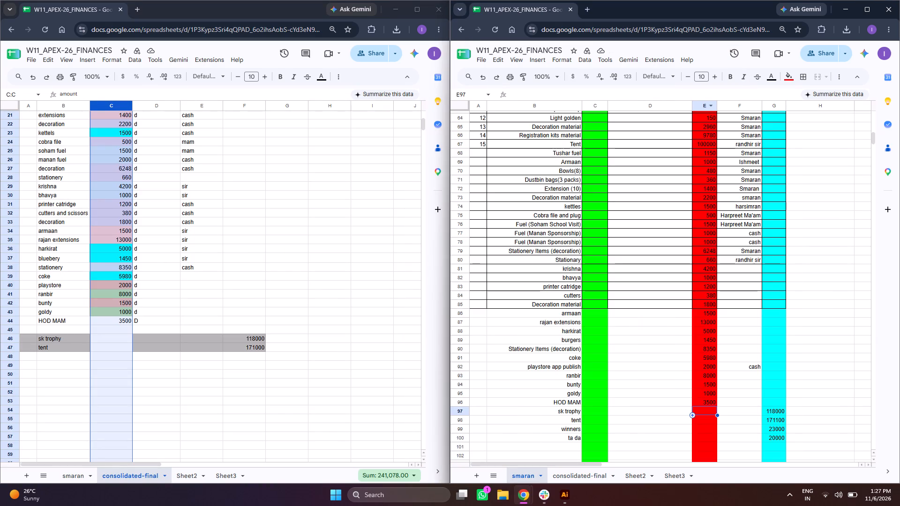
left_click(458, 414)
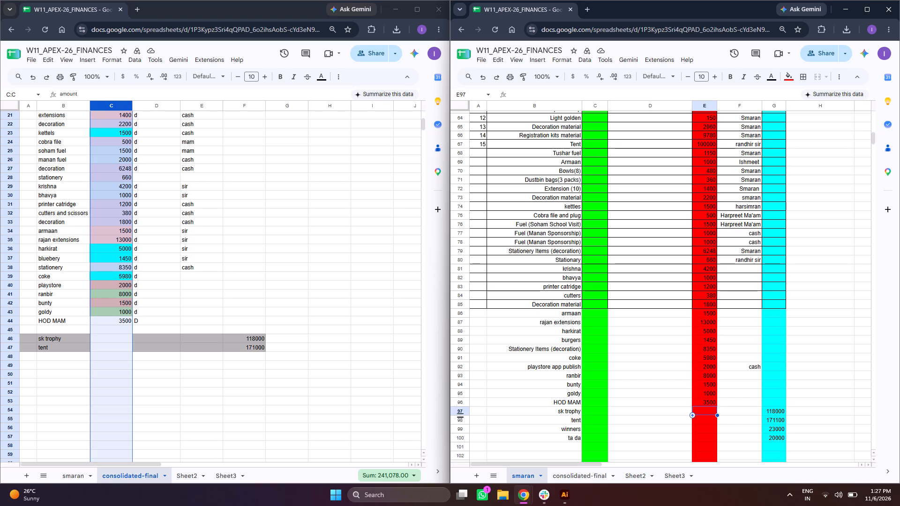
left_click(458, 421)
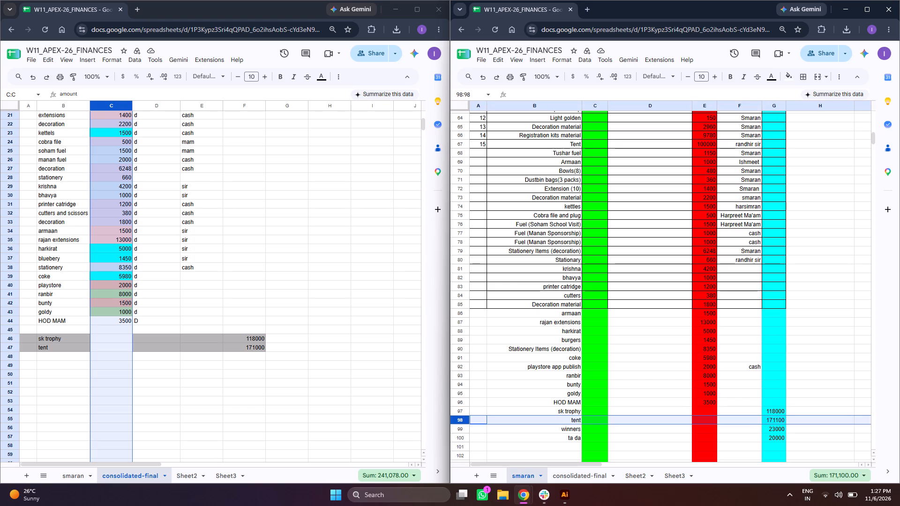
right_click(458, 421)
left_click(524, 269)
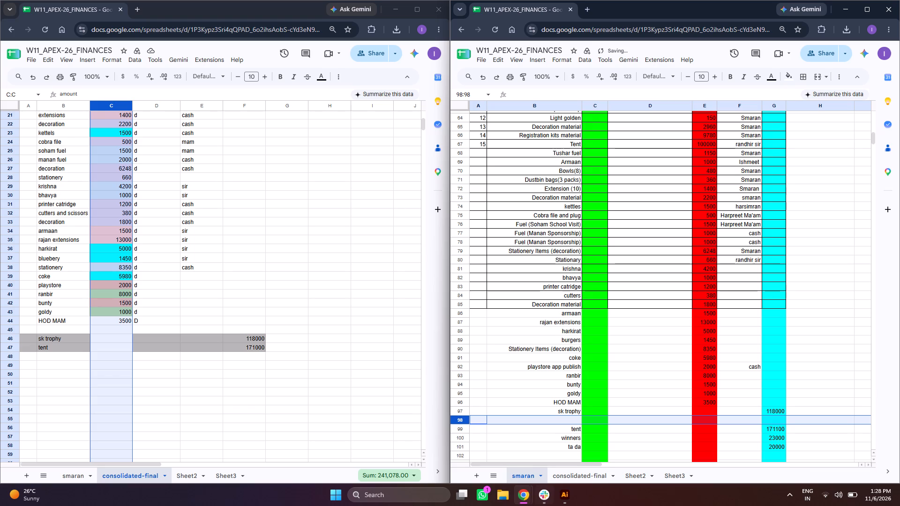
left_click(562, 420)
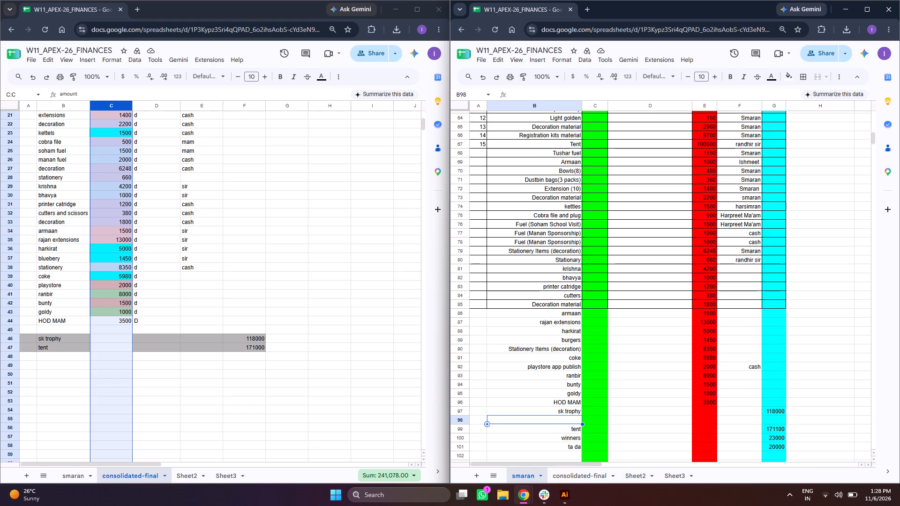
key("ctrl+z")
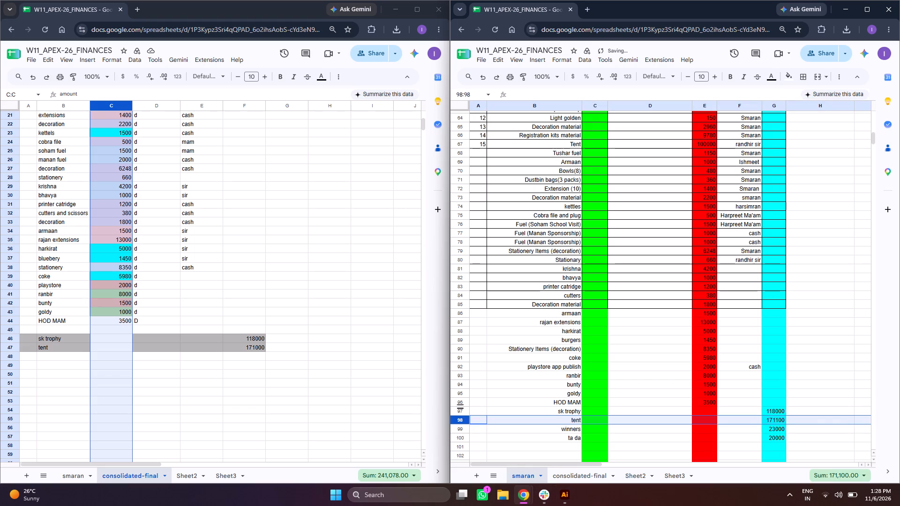
Insert a row between HOD MAM and sk trophy in smaran's expense list and name the expense CASH.
left_click(457, 410)
right_click(457, 410)
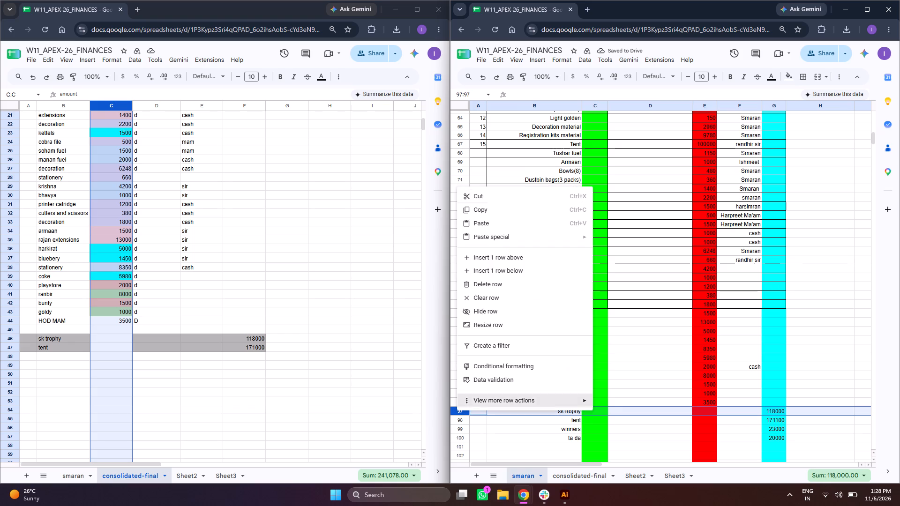
left_click(521, 253)
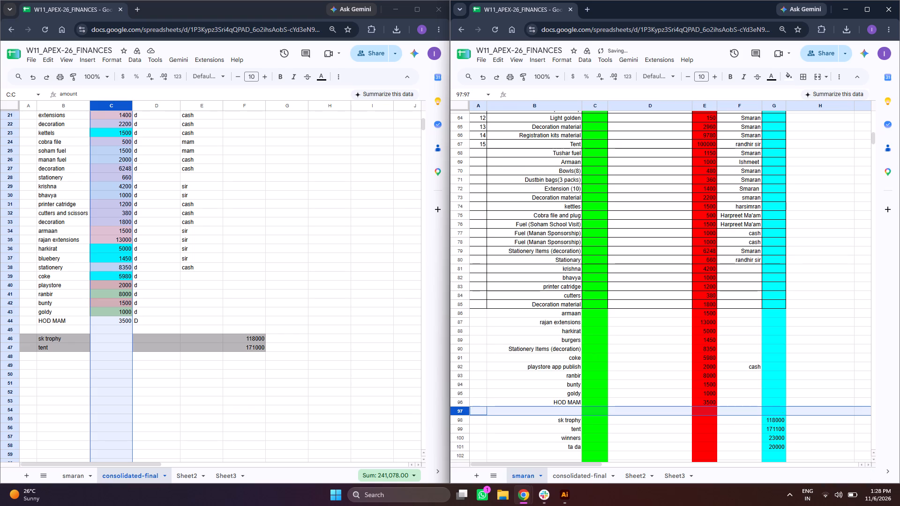
left_click(554, 409)
type("CASH")
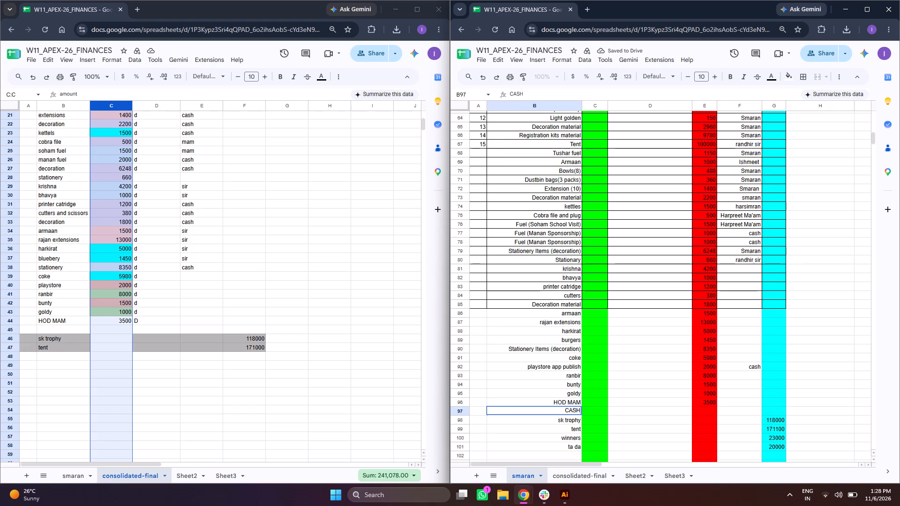
left_click(433, 330)
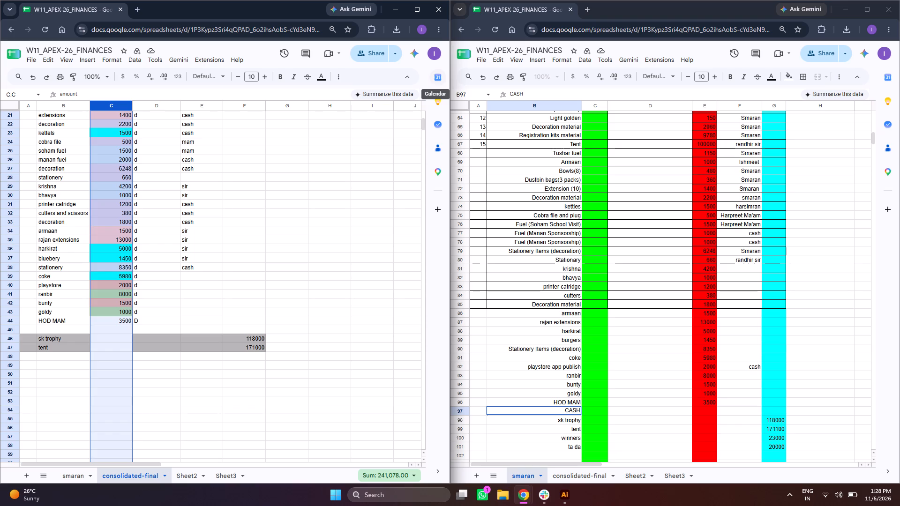
Add a CASH expense of 10880 in the empty row below HOD MAM in consolidated-final.
left_click(57, 330)
type("CASH")
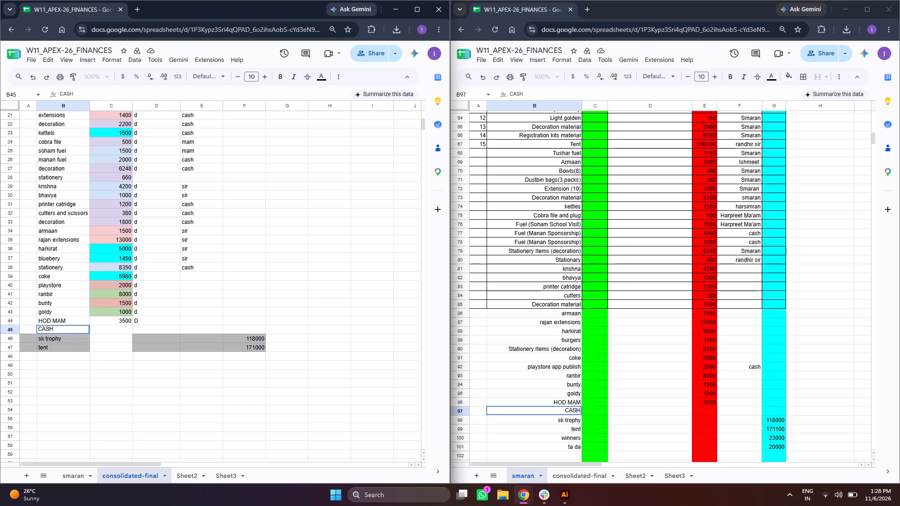
left_click(112, 329)
type("1080")
key("BackSpace")
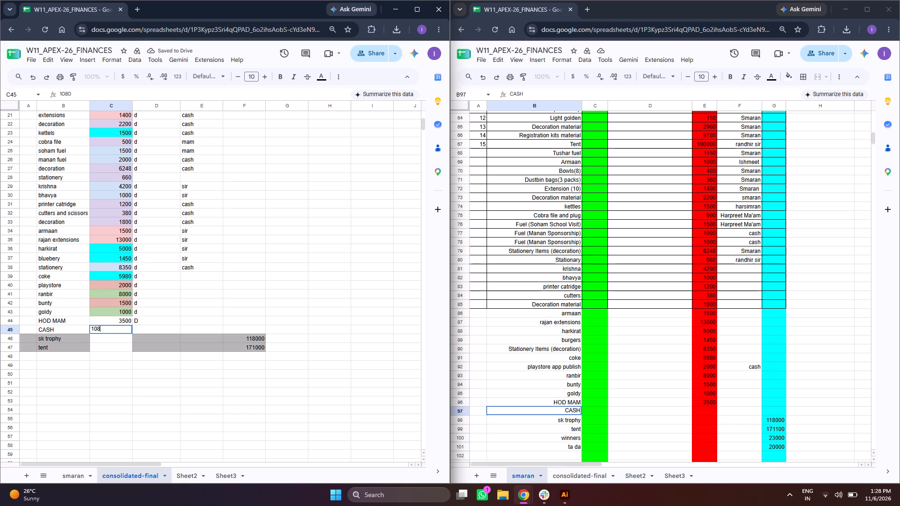
type("80")
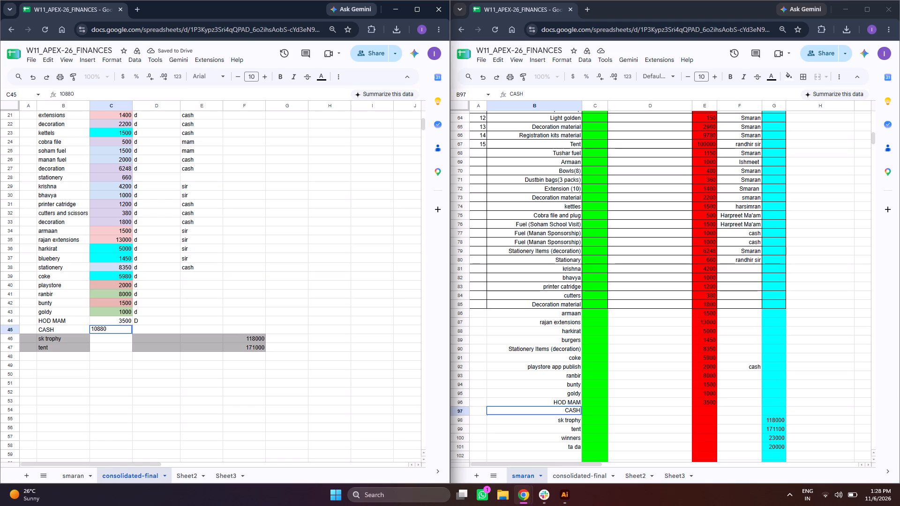
key("Return")
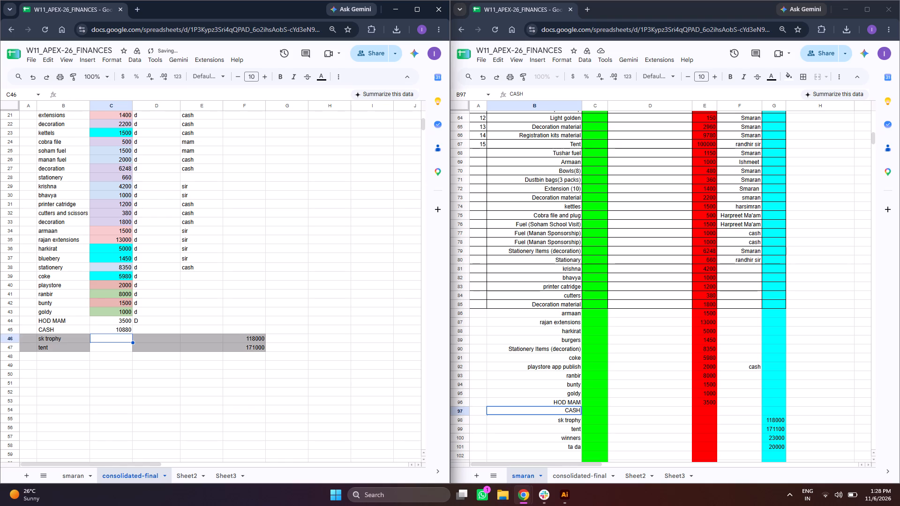
Set the amount of the CASH expense in smaran to 10880.
left_click(701, 412)
type("1080")
key("BackSpace")
type("80")
key("Return")
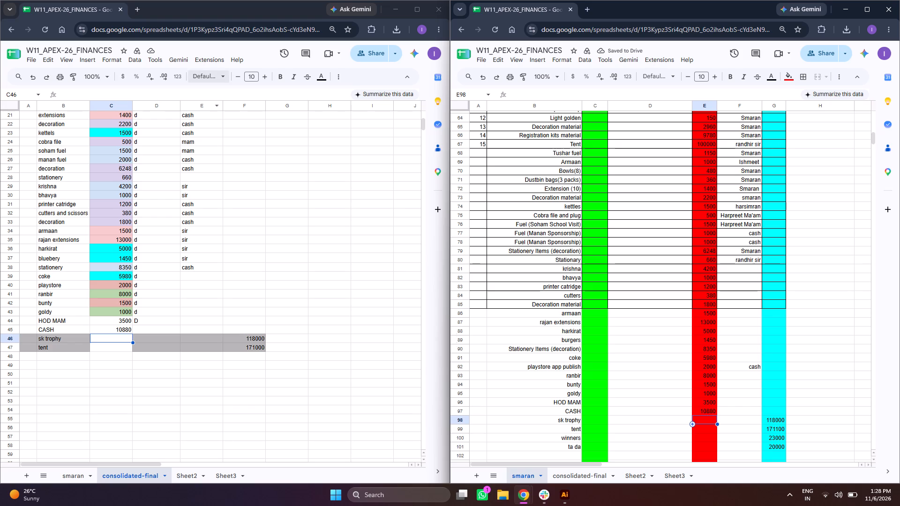
Sum the whole amount column of consolidated-final and check it against the cash utilisation and expense totals in smaran.
left_click(112, 106)
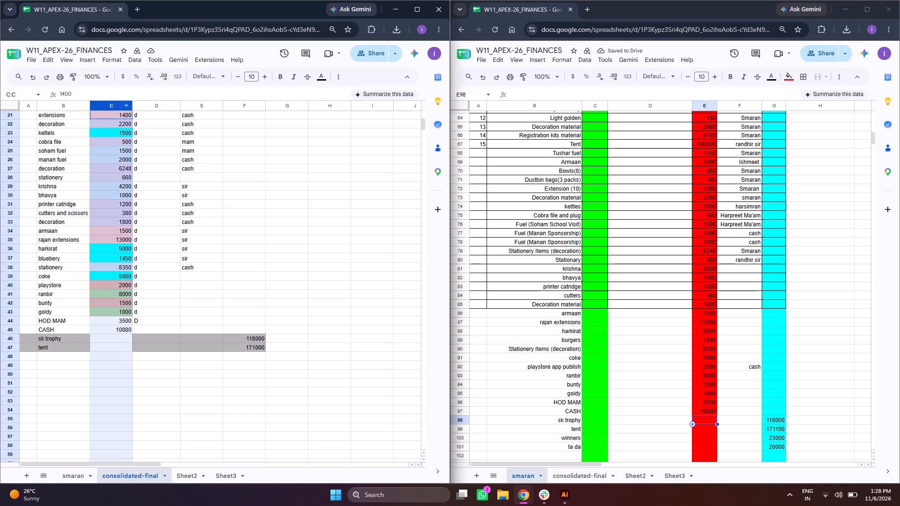
scroll(725, 316, "left", 2)
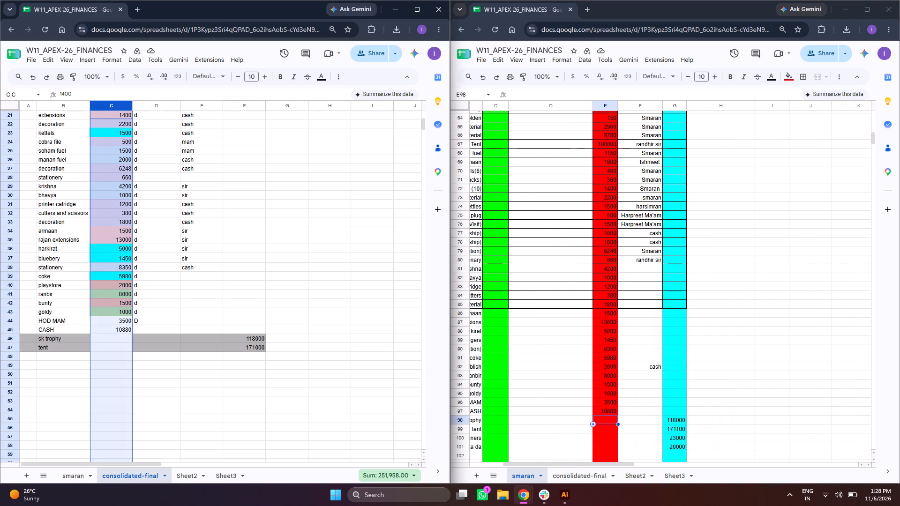
scroll(657, 291, "left", 5)
scroll(657, 291, "right", 3)
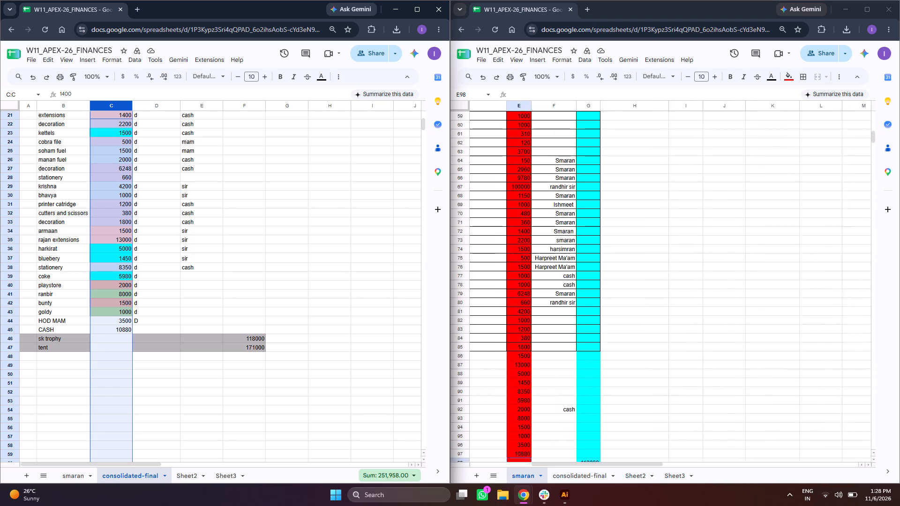
left_click(586, 480)
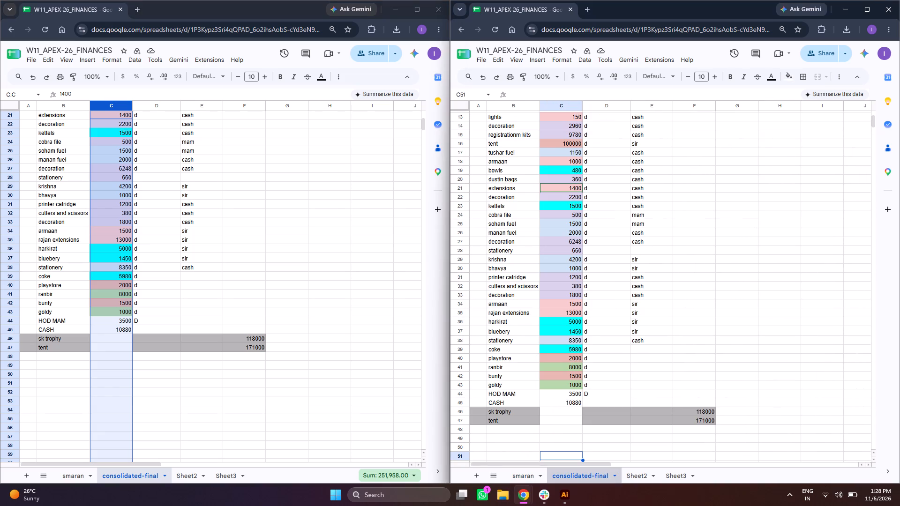
scroll(630, 361, "up", 1)
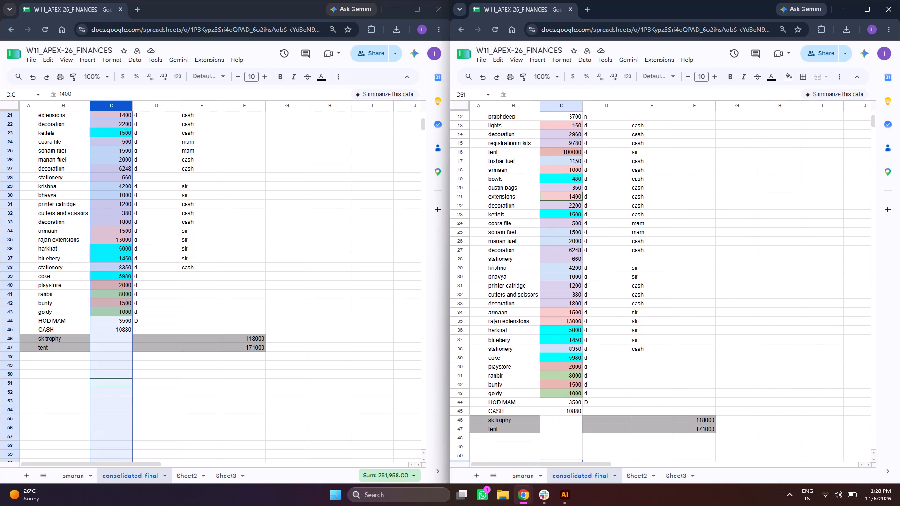
left_click(552, 105)
scroll(691, 236, "up", 8)
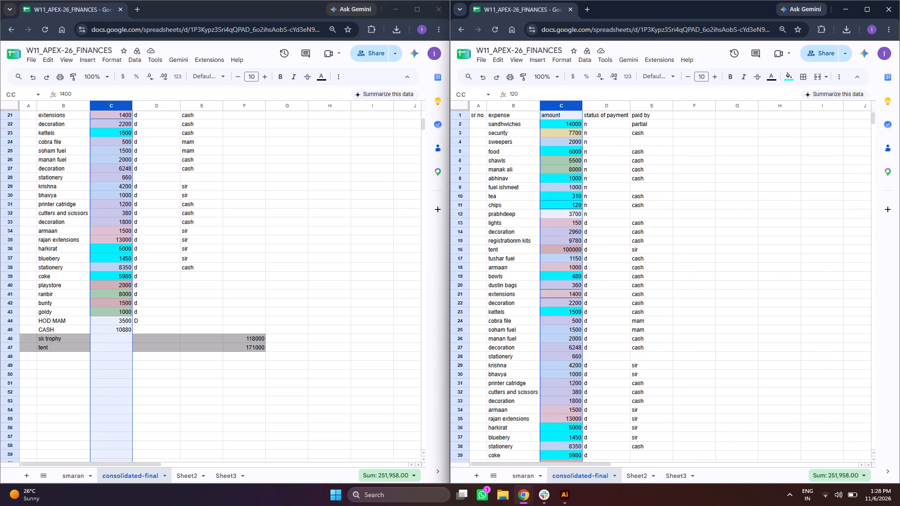
scroll(691, 236, "down", 2)
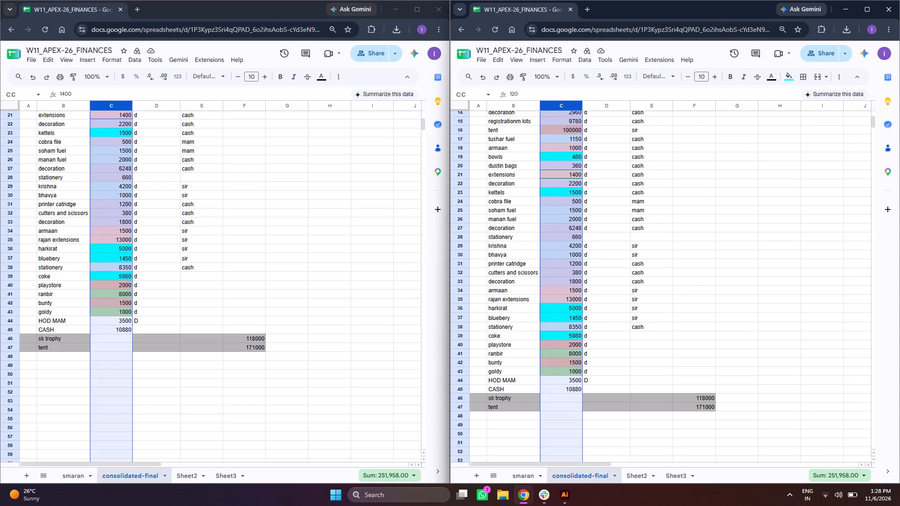
left_click(519, 477)
scroll(650, 265, "up", 11)
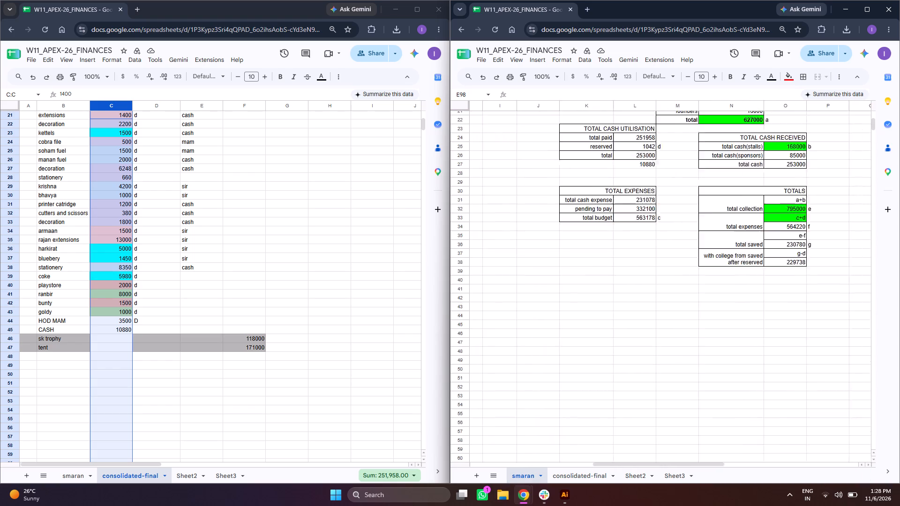
Review the totals in smaran alongside the full expense list in consolidated-final, looking for an expense that is missing.
scroll(650, 265, "up", 3)
scroll(650, 265, "down", 3)
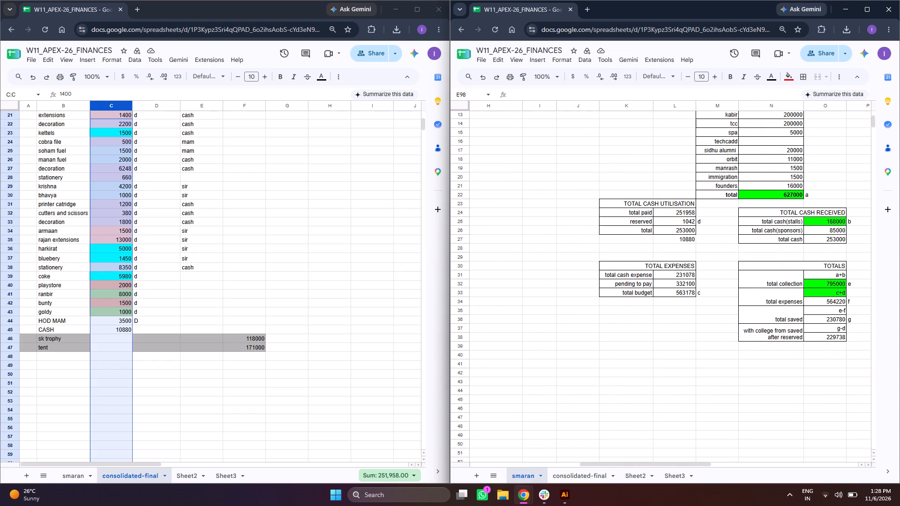
scroll(650, 265, "left", 5)
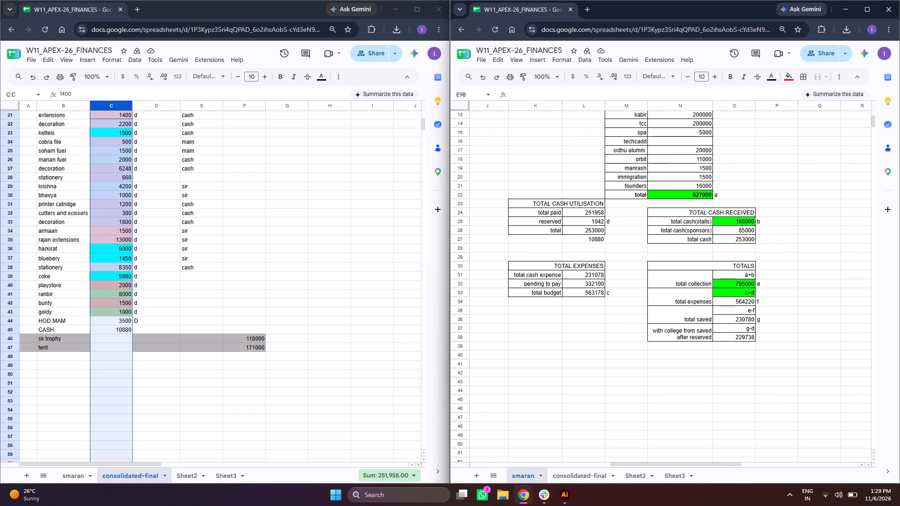
left_click(278, 244)
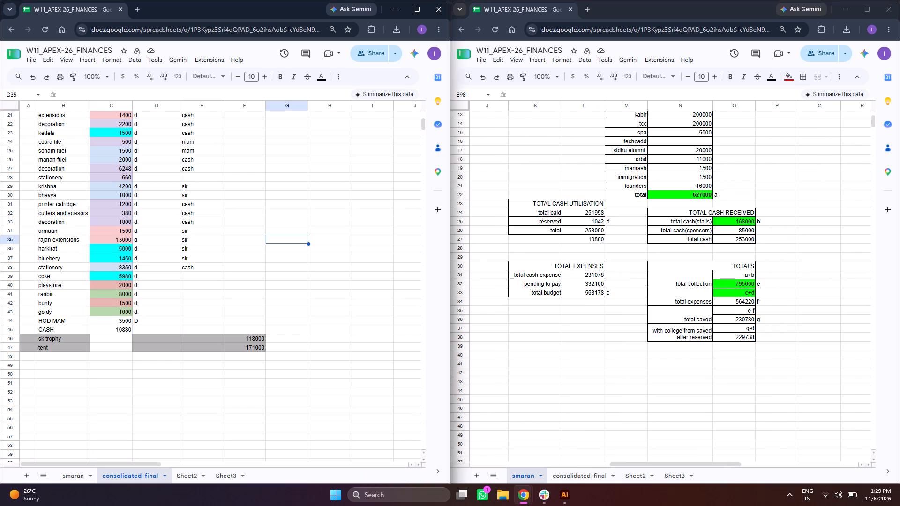
scroll(123, 214, "up", 2)
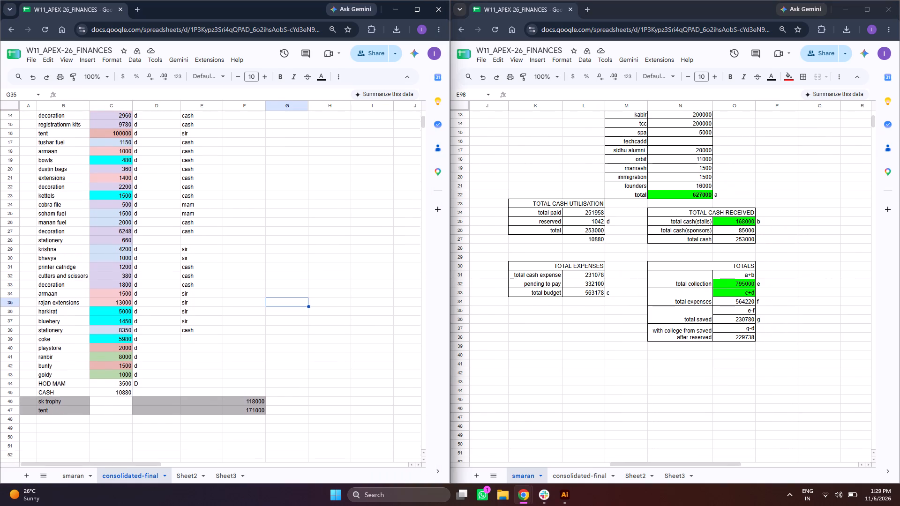
scroll(123, 214, "up", 3)
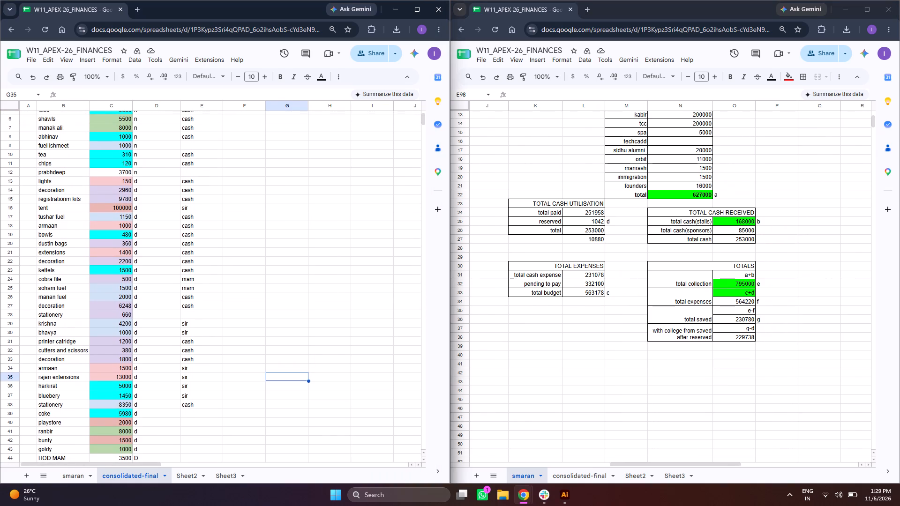
scroll(123, 214, "up", 3)
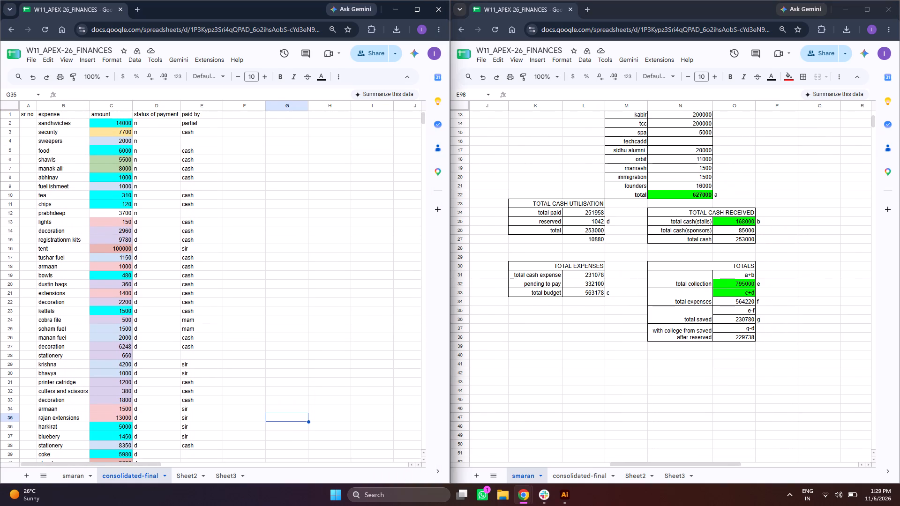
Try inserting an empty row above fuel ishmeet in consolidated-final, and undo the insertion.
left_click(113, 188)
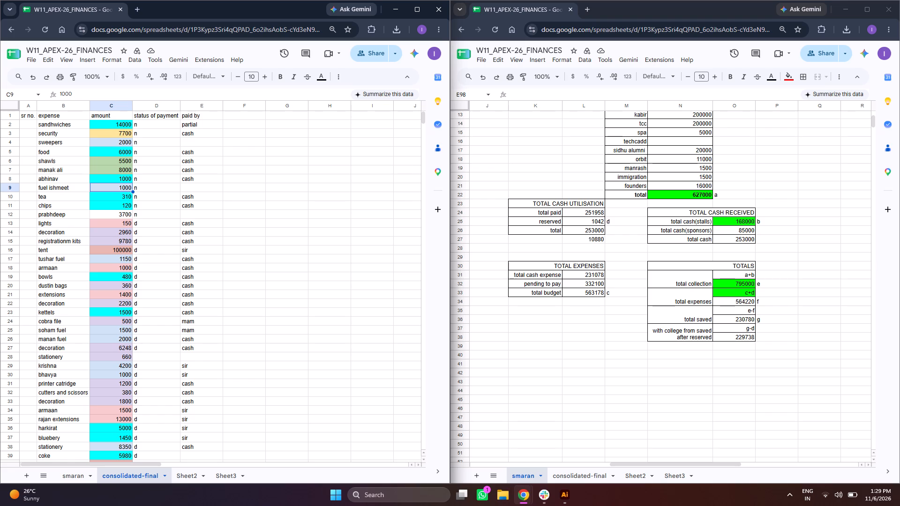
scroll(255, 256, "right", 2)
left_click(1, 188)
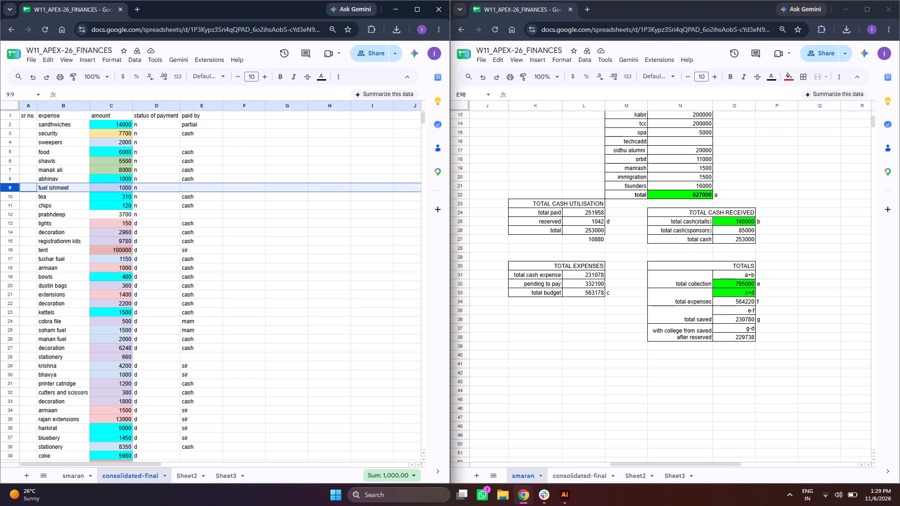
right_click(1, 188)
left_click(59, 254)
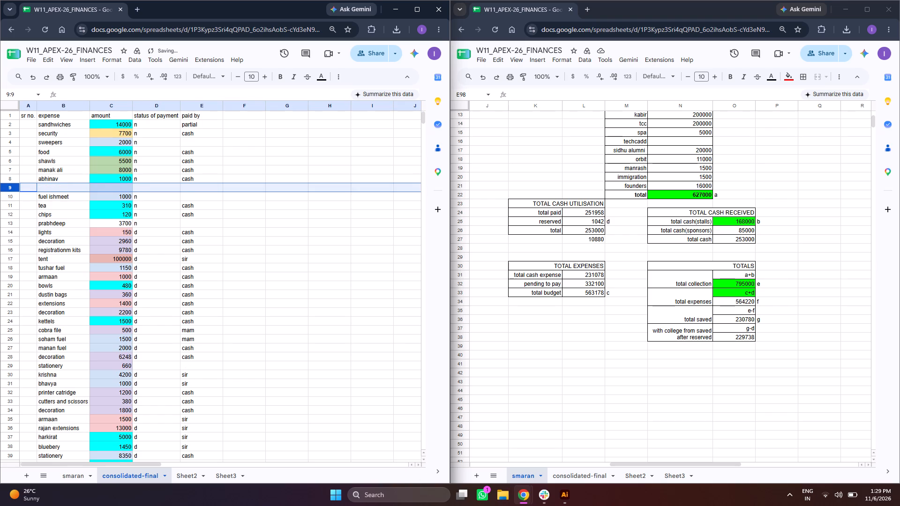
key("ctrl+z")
Insert an empty row between armaan and rajan extensions in consolidated-final's expense list.
scroll(104, 216, "right", 1)
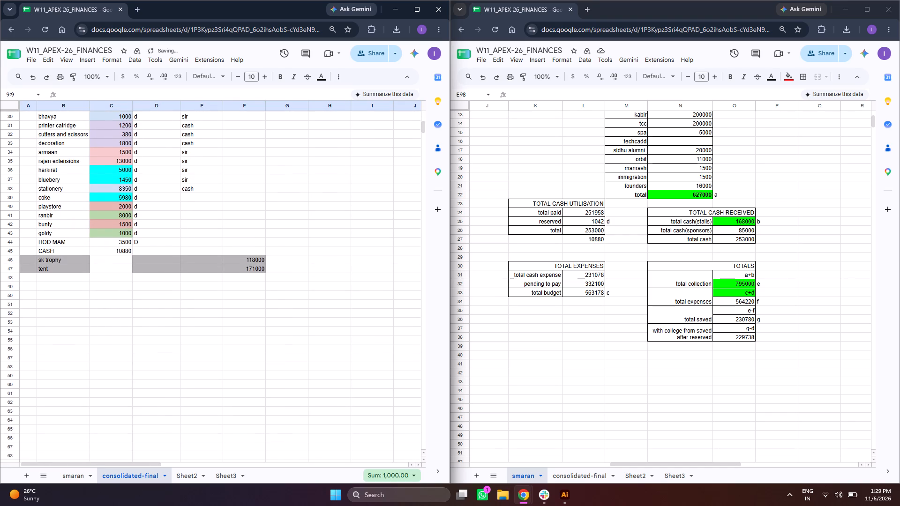
scroll(104, 216, "right", 2)
left_click(6, 208)
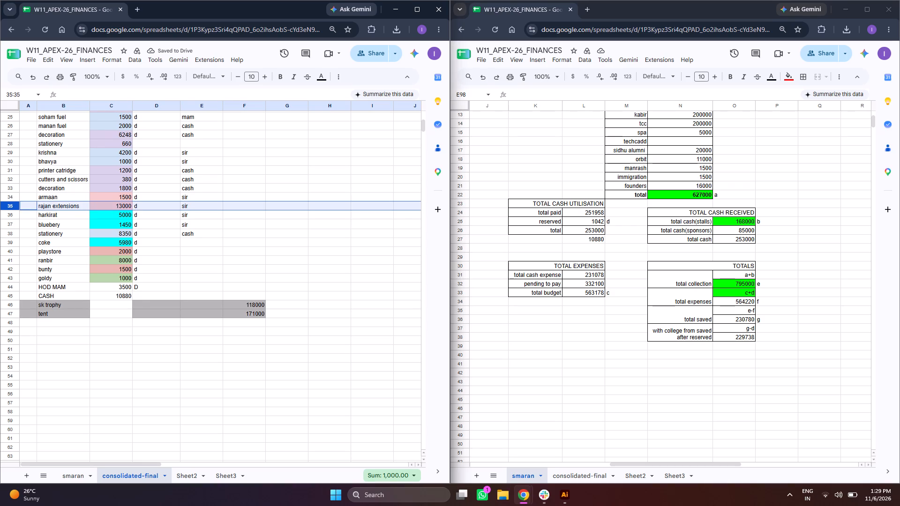
right_click(6, 208)
left_click(61, 273)
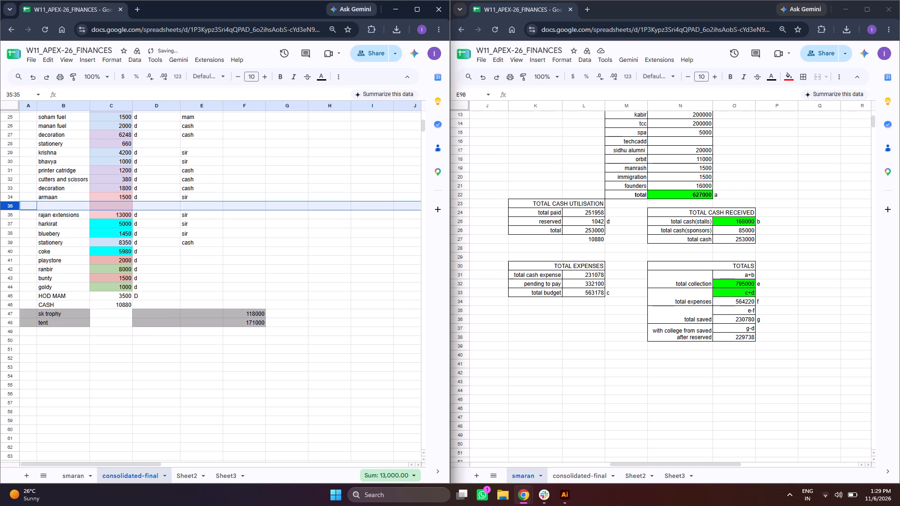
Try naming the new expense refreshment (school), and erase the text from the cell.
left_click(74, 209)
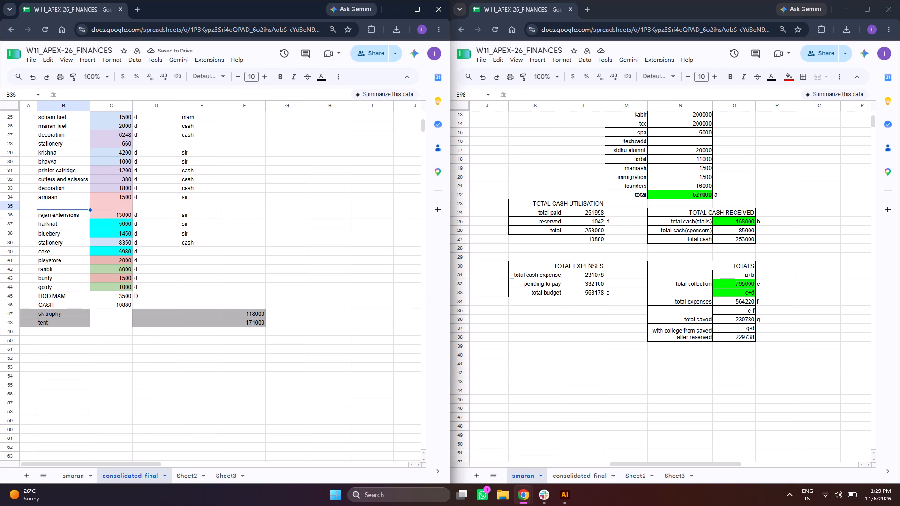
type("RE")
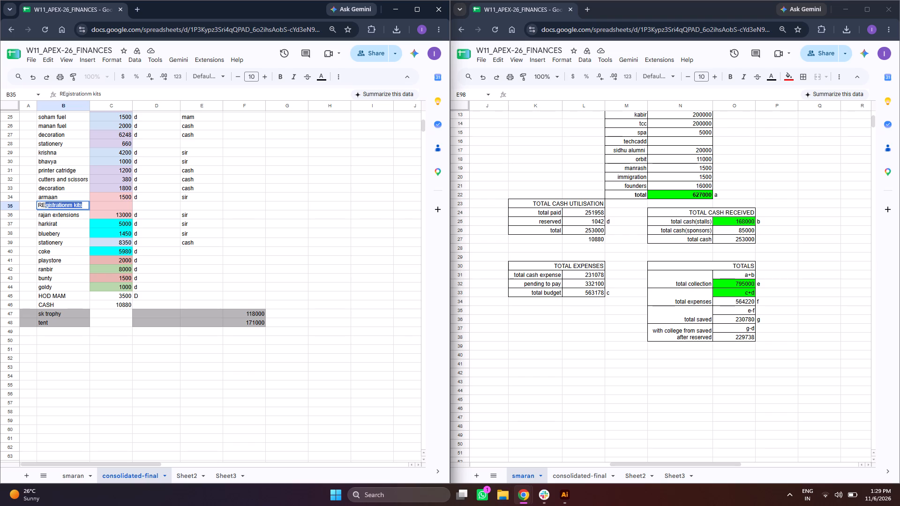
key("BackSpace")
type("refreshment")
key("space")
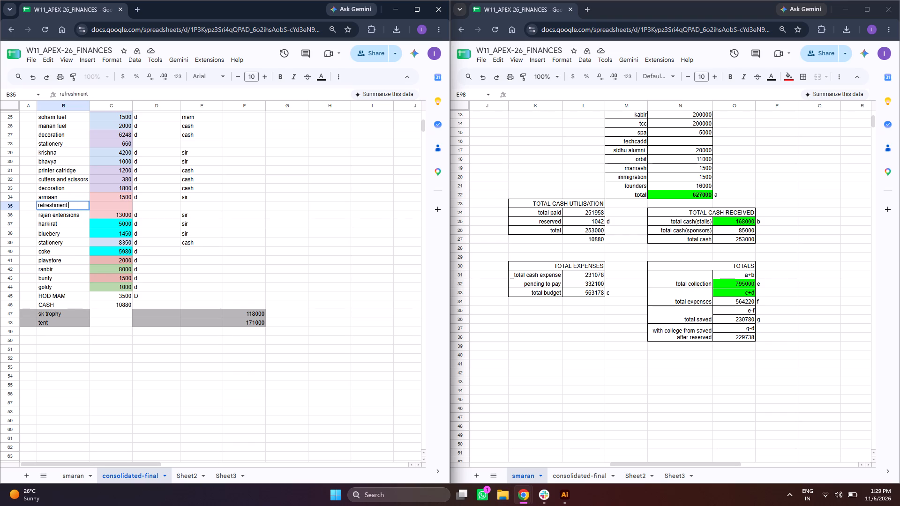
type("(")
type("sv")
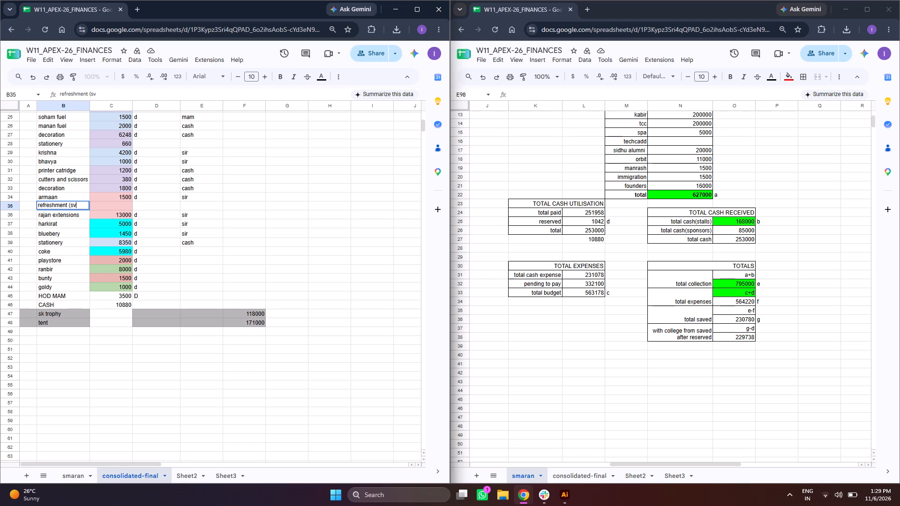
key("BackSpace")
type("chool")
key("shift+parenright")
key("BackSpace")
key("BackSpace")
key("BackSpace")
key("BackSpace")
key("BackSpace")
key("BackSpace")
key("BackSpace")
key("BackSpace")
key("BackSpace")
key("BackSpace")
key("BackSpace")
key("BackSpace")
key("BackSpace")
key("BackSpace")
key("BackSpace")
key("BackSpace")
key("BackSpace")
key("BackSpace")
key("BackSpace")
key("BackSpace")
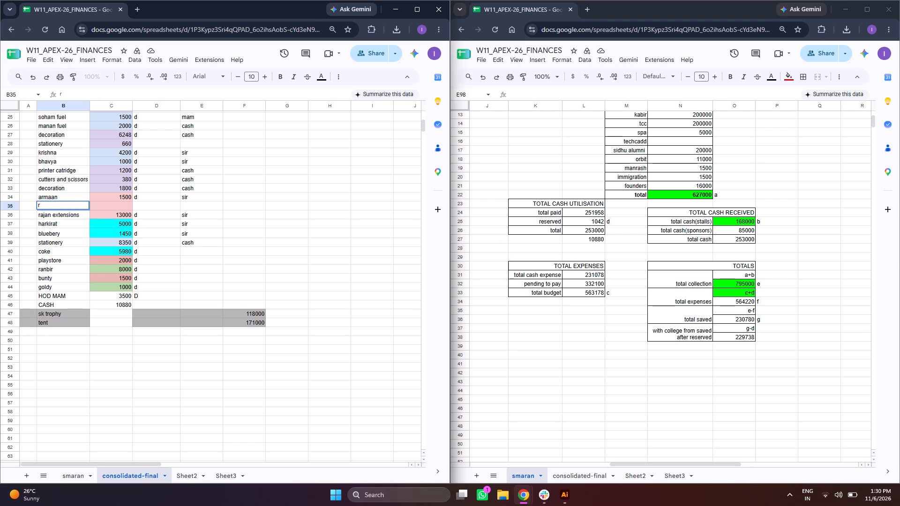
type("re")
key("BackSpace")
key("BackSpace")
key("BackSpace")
Fill the new row in consolidated-final with expense stationery, amount 1000, payment status d and paid by cash.
type("stat")
key("Tab")
type("1000")
key("Return")
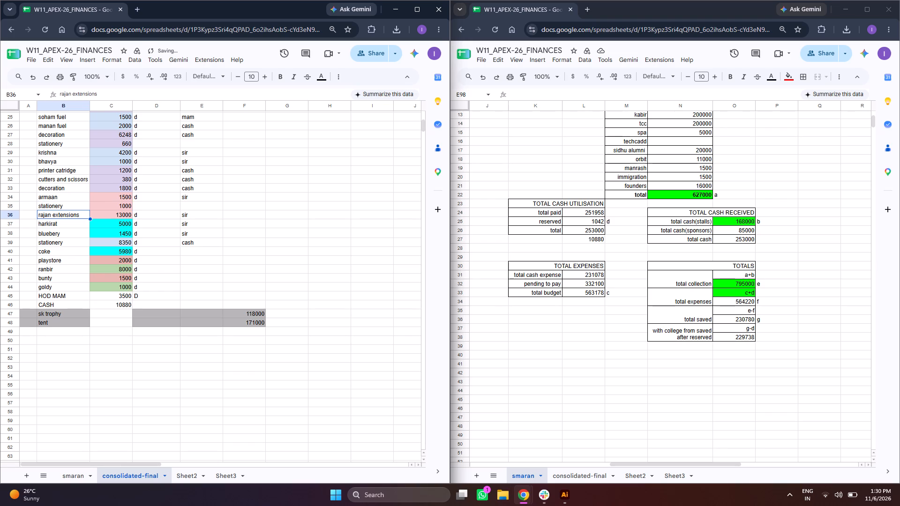
left_click(158, 205)
key("d")
key("Right")
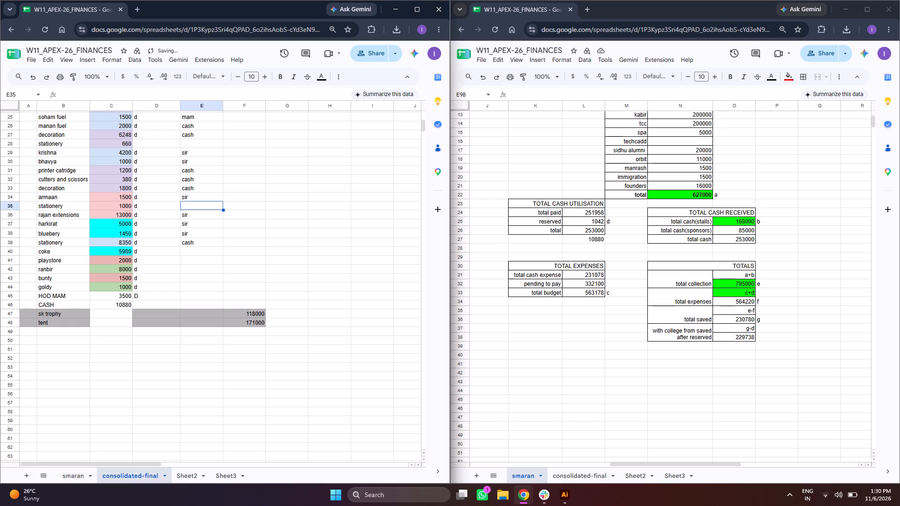
key("c")
key("Return")
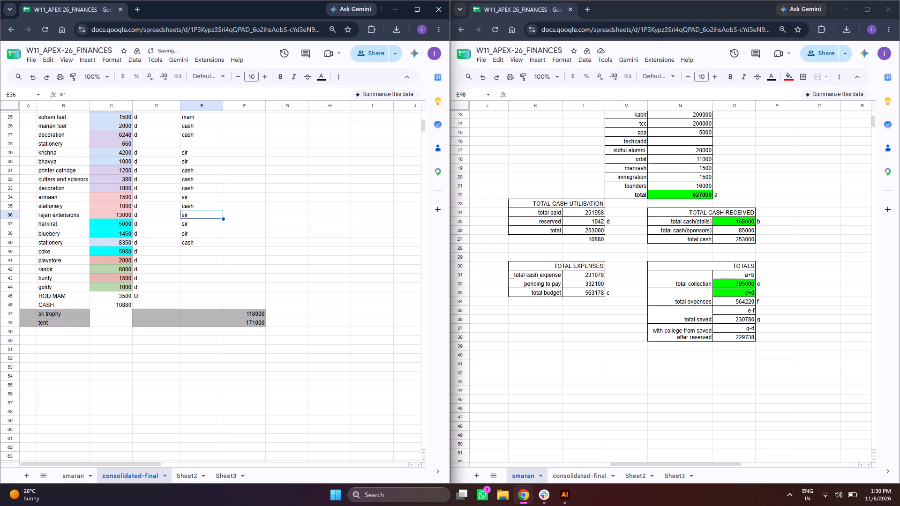
Insert an empty row between armaan and rajan extensions in smaran's expense list.
left_click(574, 468)
left_click(530, 473)
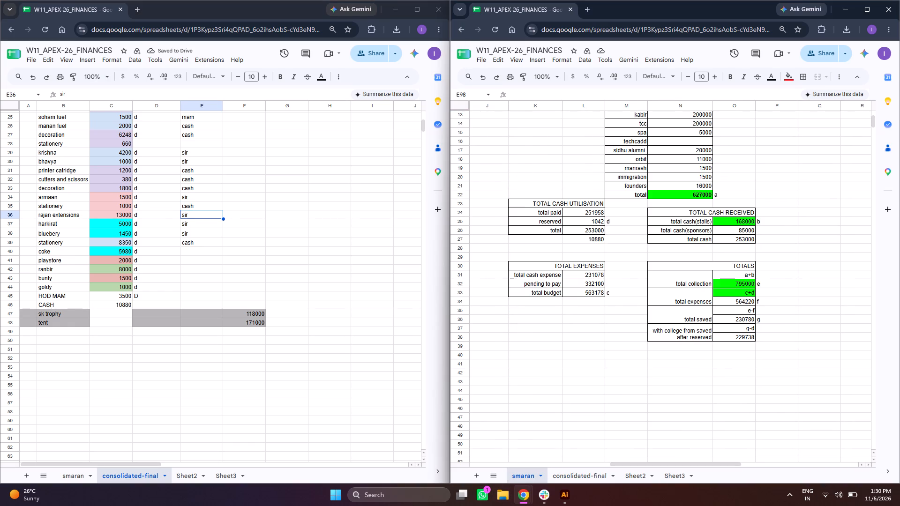
scroll(562, 280, "right", 10)
scroll(562, 280, "down", 5)
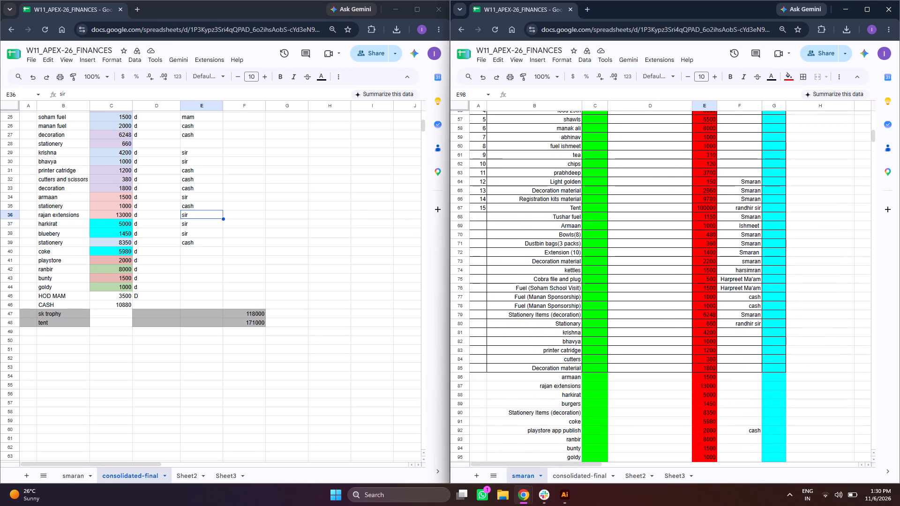
scroll(503, 296, "down", 3)
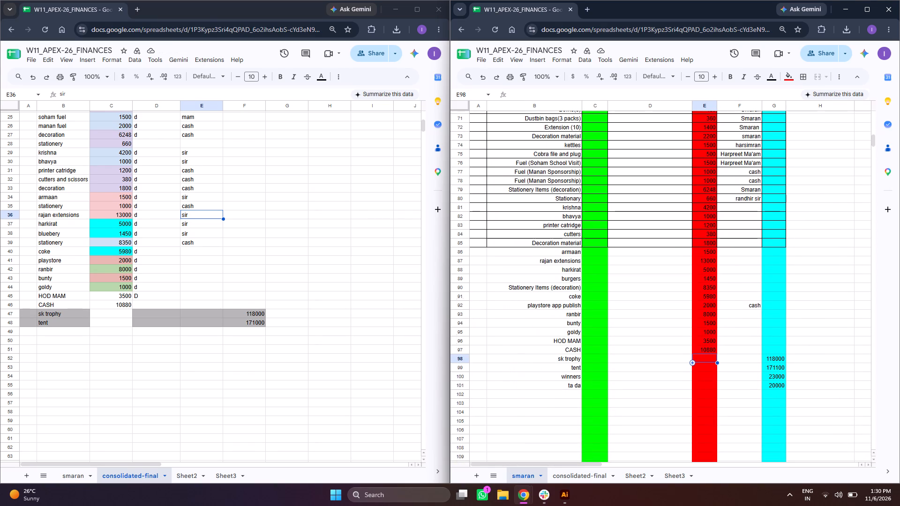
left_click(460, 260)
right_click(460, 260)
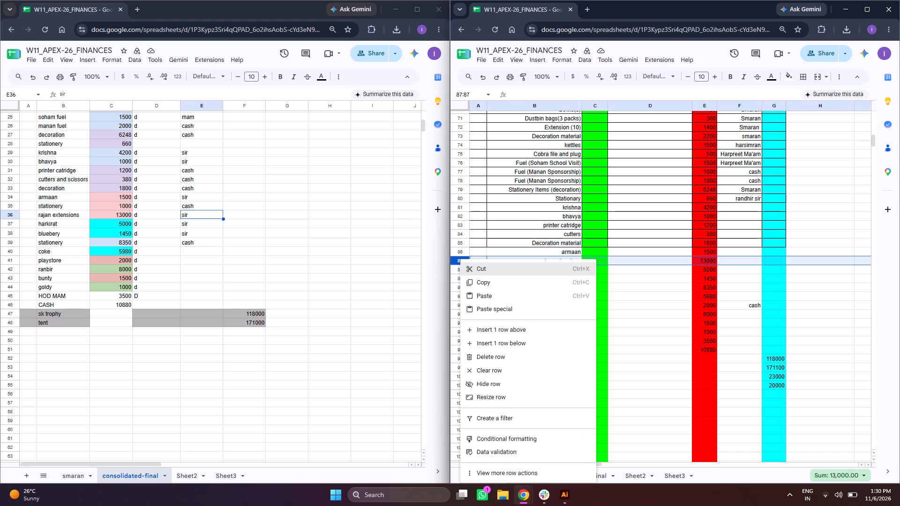
left_click(503, 334)
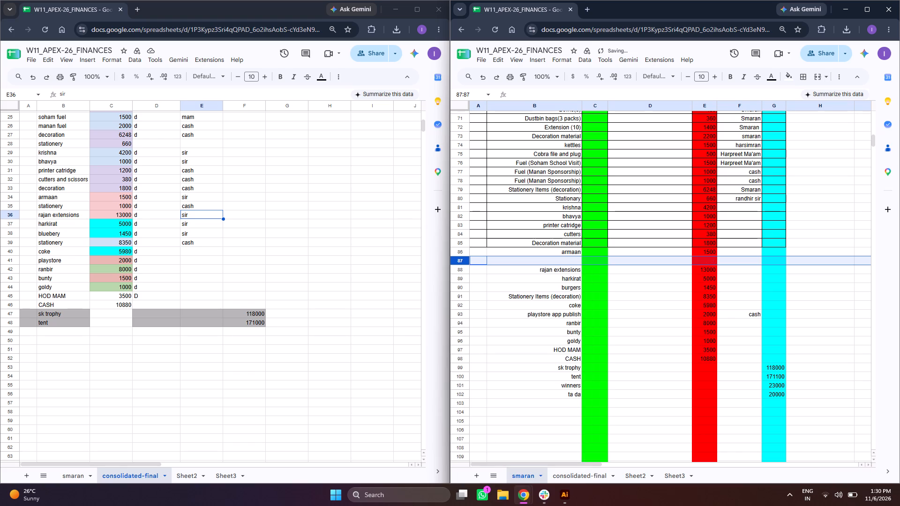
Name the new expense in smaran Stationery Items (decoration) and enter 1000 in its red amount column.
left_click(566, 261)
key("e")
key("BackSpace")
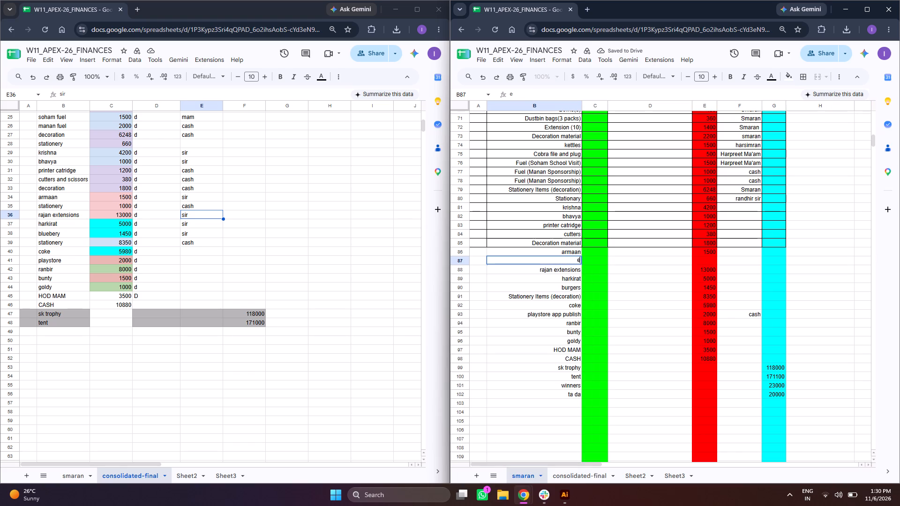
key("BackSpace")
type("stati")
type("onery")
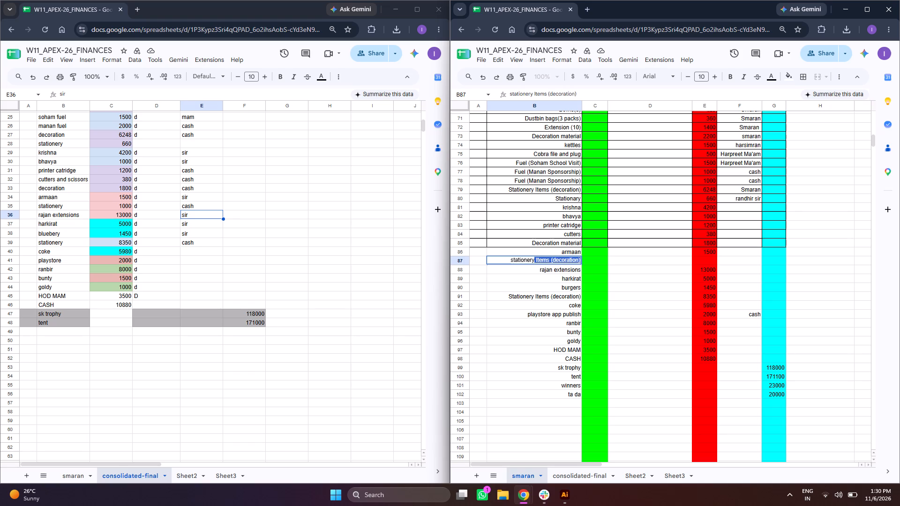
key("Right")
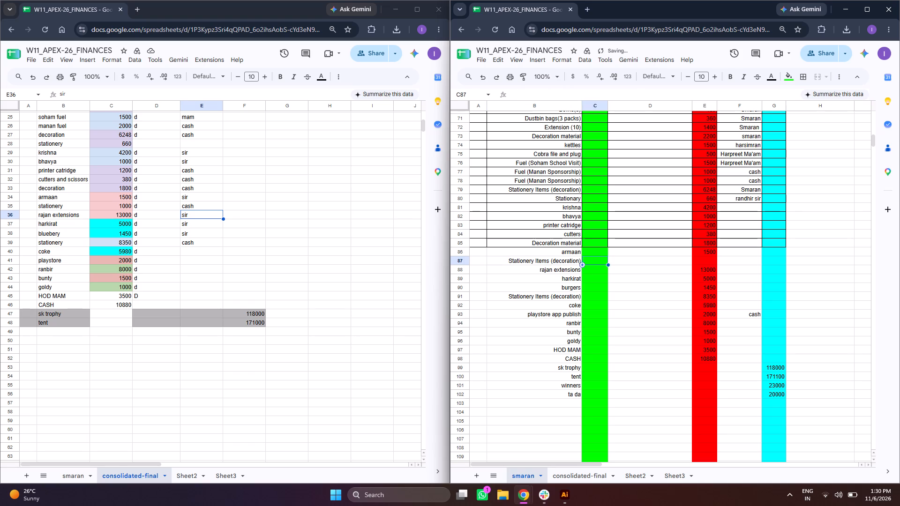
key("Right")
key("Right")
type("1000")
key("Return")
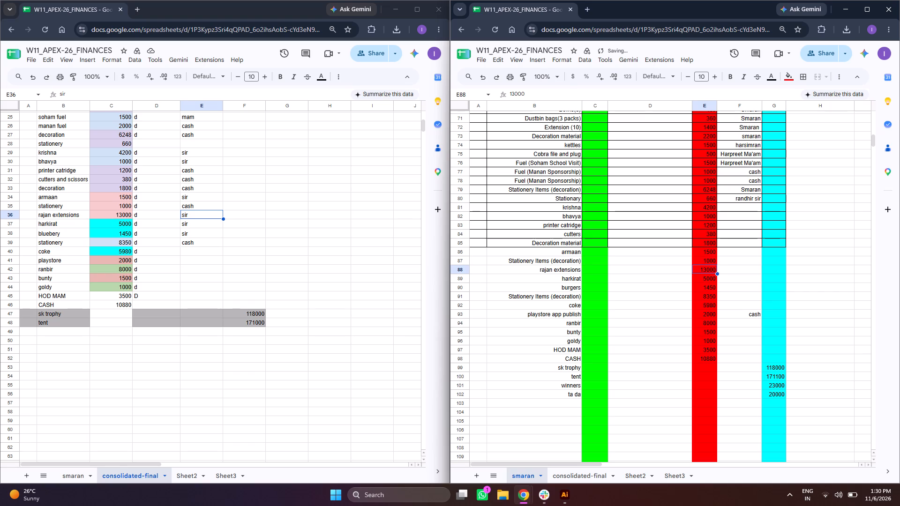